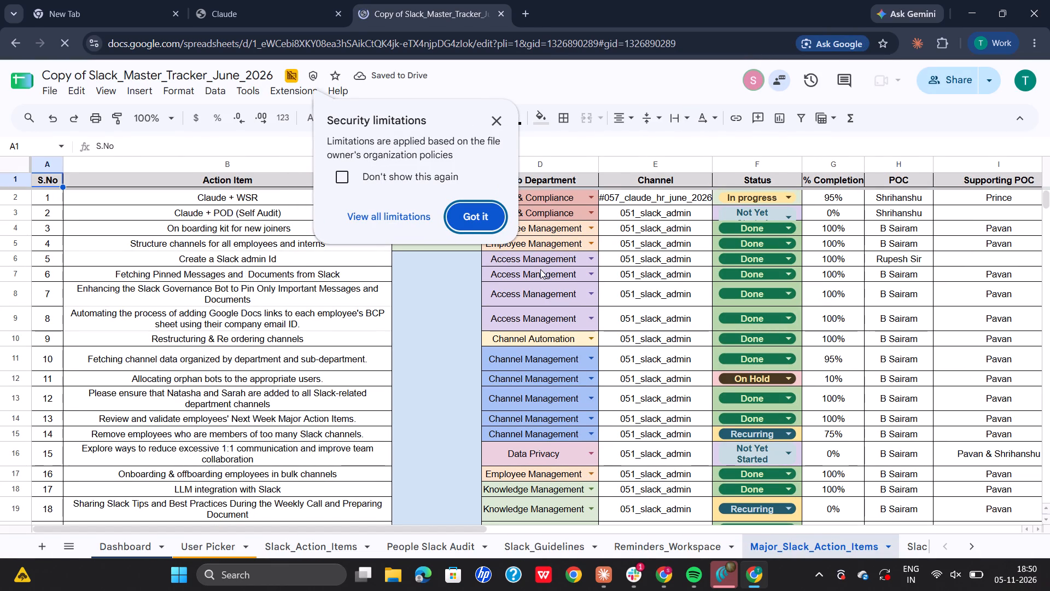
{"action": "left_click", "coordinate": [495, 111]}
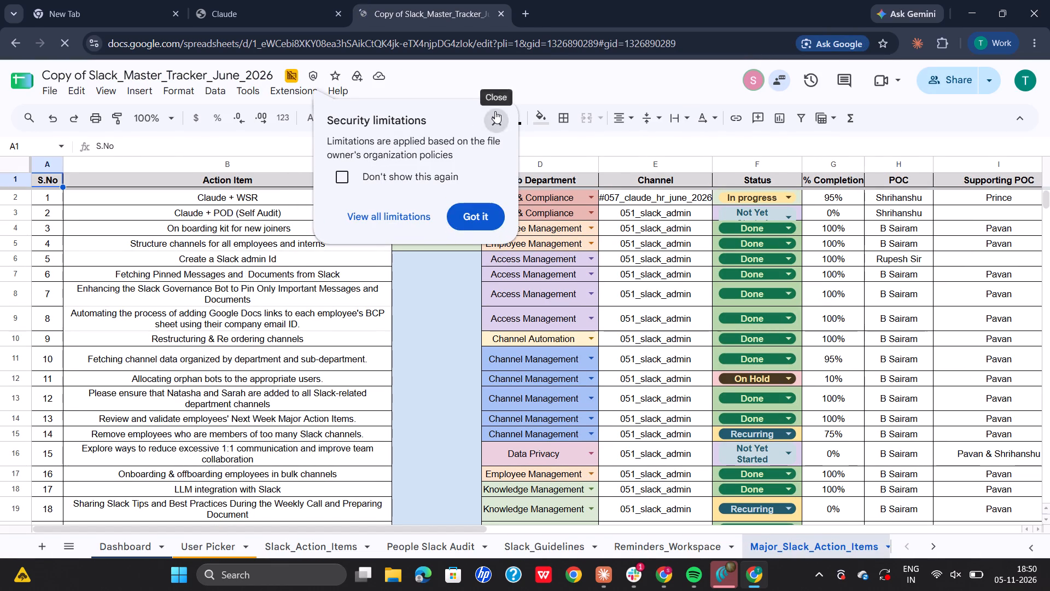
Examine the task rows on the Major_Slack_Action_Items sheet for their grouping by department and sub department.
{"action": "scroll", "coordinate": [694, 366], "scroll_direction": "down", "scroll_amount": 2}
{"action": "key", "text": "ctrl+minus"}
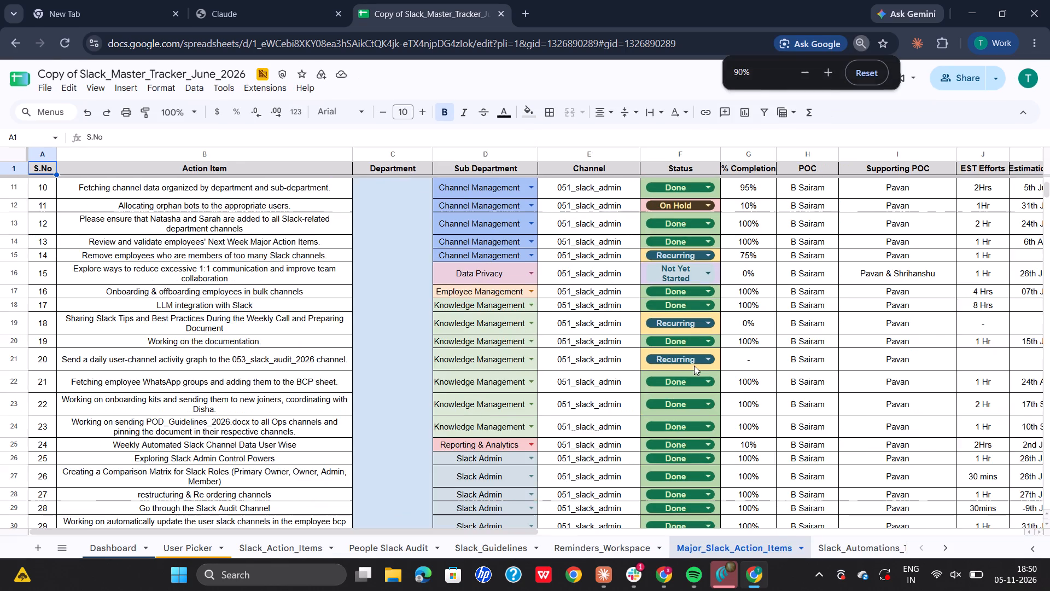
{"action": "key", "text": "ctrl+minus"}
{"action": "scroll", "coordinate": [437, 437], "scroll_direction": "down", "scroll_amount": 2}
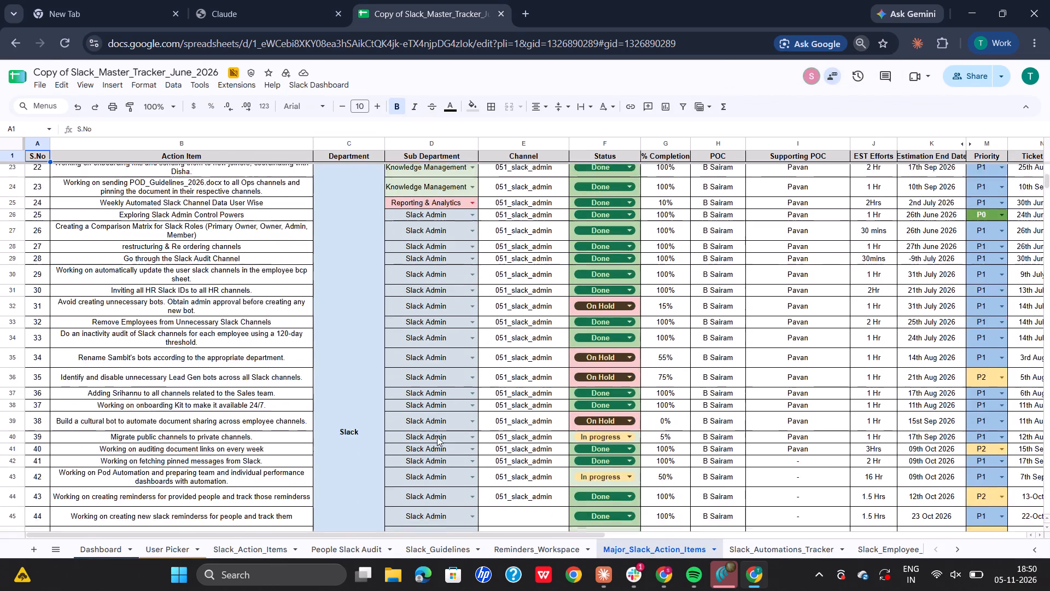
{"action": "scroll", "coordinate": [437, 437], "scroll_direction": "down", "scroll_amount": 6}
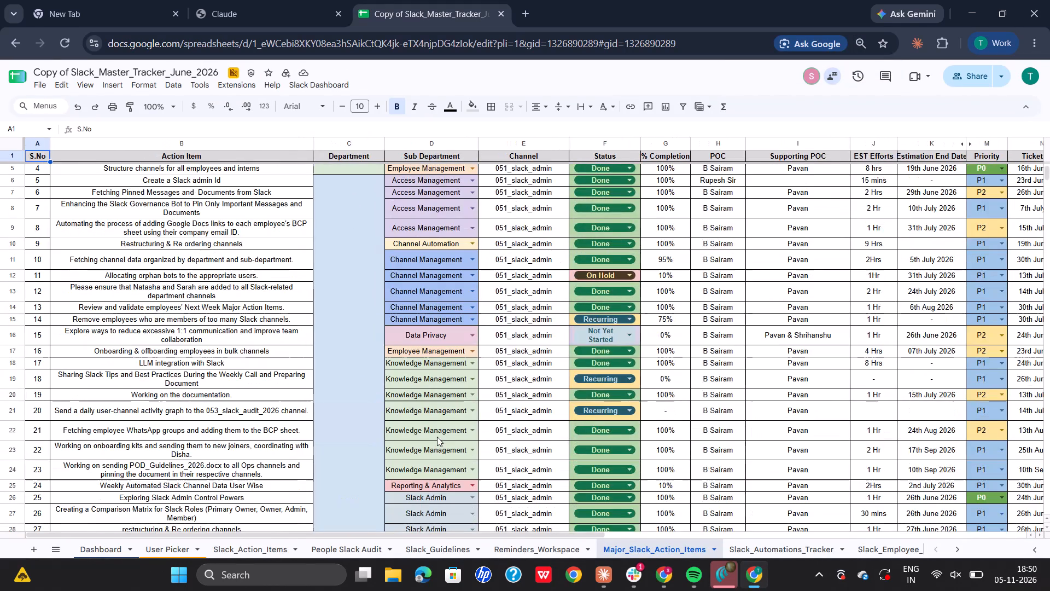
{"action": "scroll", "coordinate": [437, 437], "scroll_direction": "up", "scroll_amount": 1}
{"action": "scroll", "coordinate": [350, 407], "scroll_direction": "down", "scroll_amount": 6}
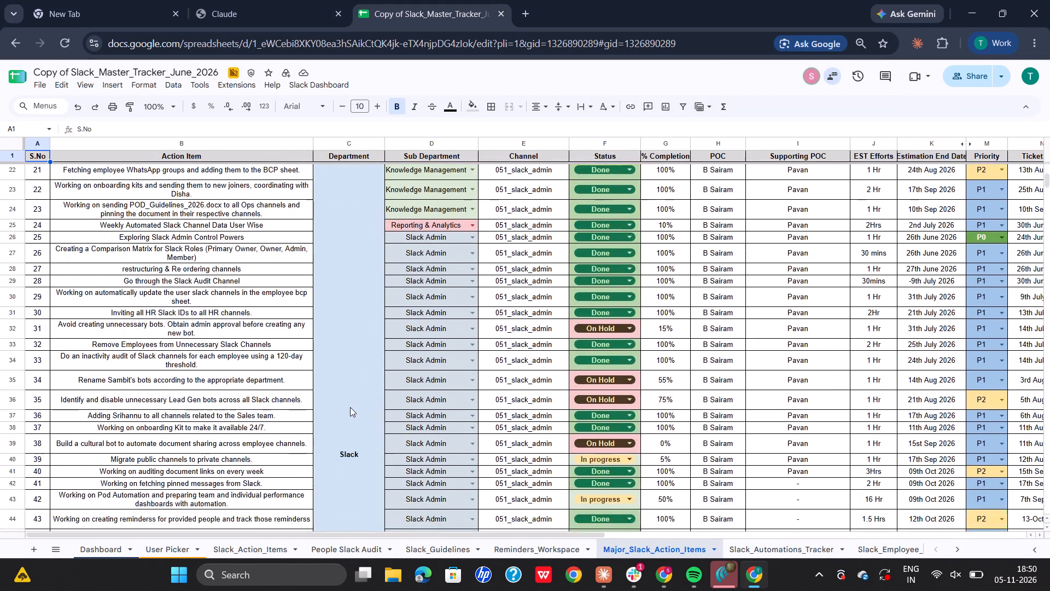
{"action": "scroll", "coordinate": [350, 407], "scroll_direction": "down", "scroll_amount": 2}
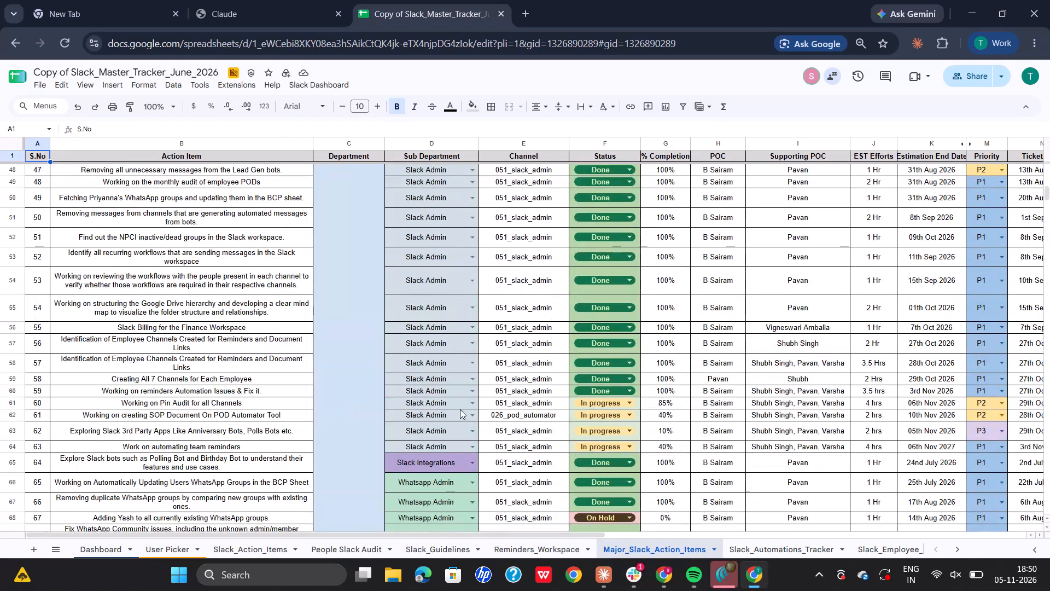
{"action": "scroll", "coordinate": [460, 409], "scroll_direction": "up", "scroll_amount": 5}
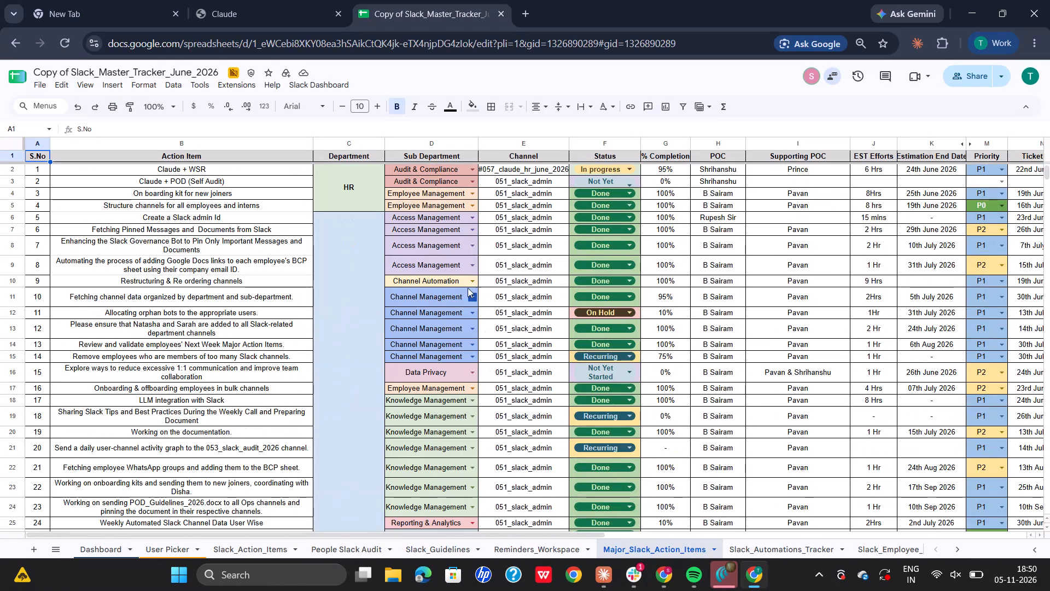
{"action": "scroll", "coordinate": [468, 288], "scroll_direction": "down", "scroll_amount": 1}
{"action": "scroll", "coordinate": [468, 288], "scroll_direction": "up", "scroll_amount": 2}
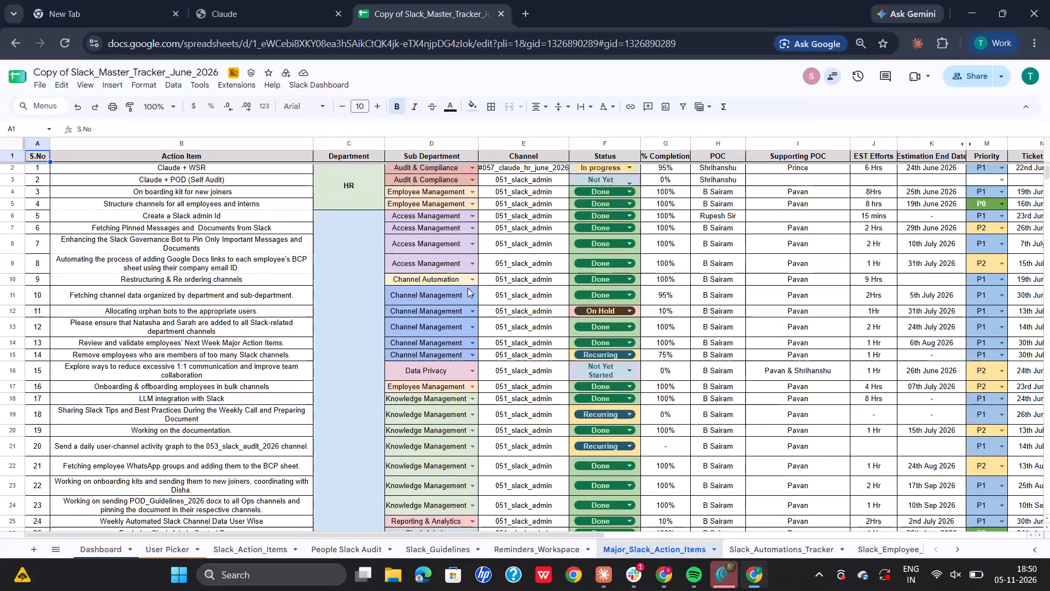
{"action": "scroll", "coordinate": [468, 288], "scroll_direction": "up", "scroll_amount": 1}
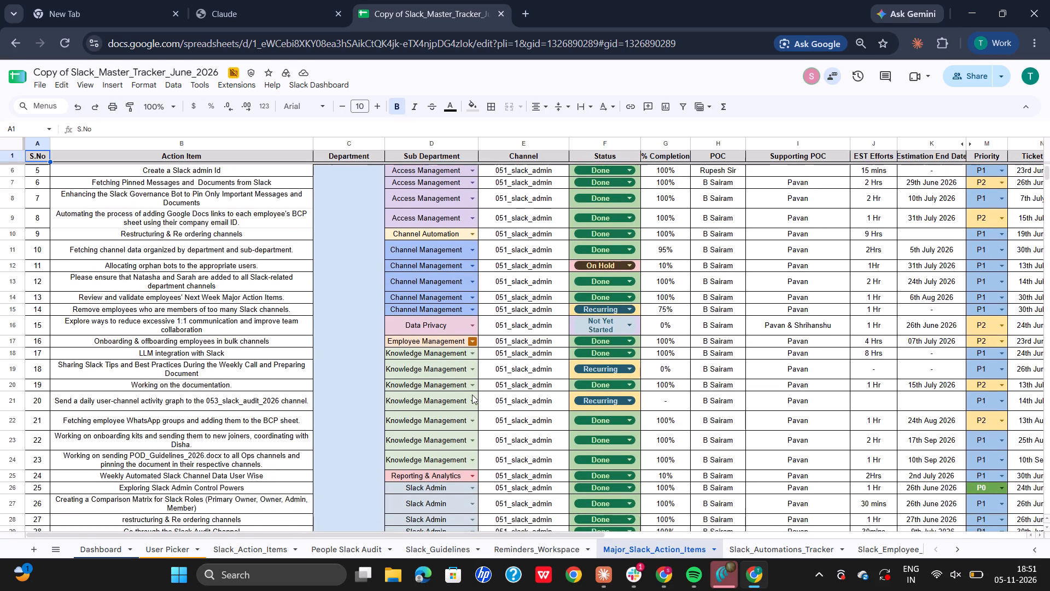
Review the overall layout of the Major_Slack_Action_Items table together with the Key Metrics chart beside it.
{"action": "scroll", "coordinate": [472, 395], "scroll_direction": "up", "scroll_amount": 1}
{"action": "key", "text": "ctrl+minus"}
{"action": "key", "text": "ctrl+minus"}
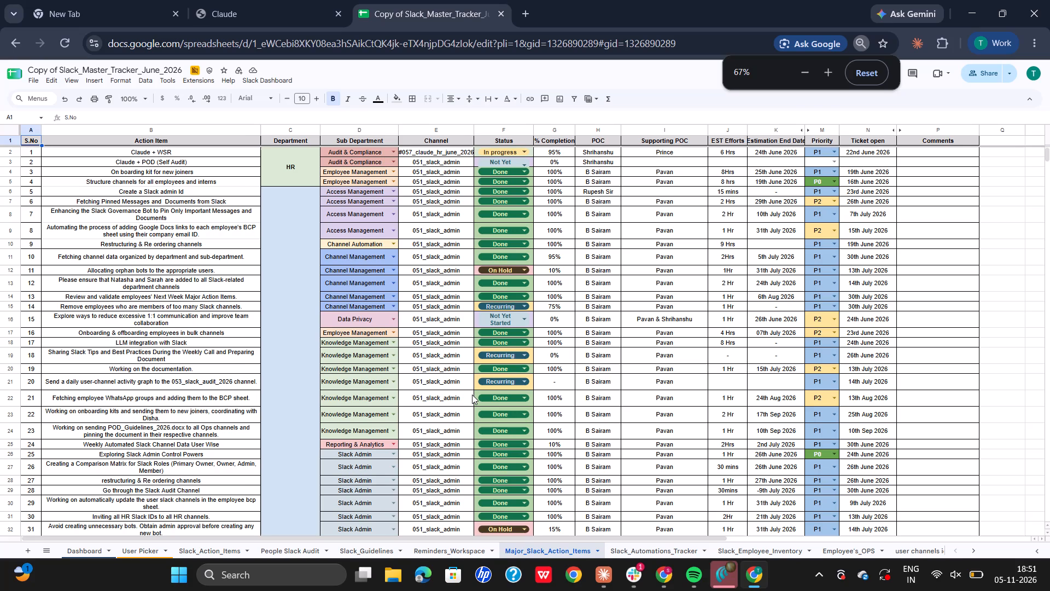
{"action": "key", "text": "ctrl+minus"}
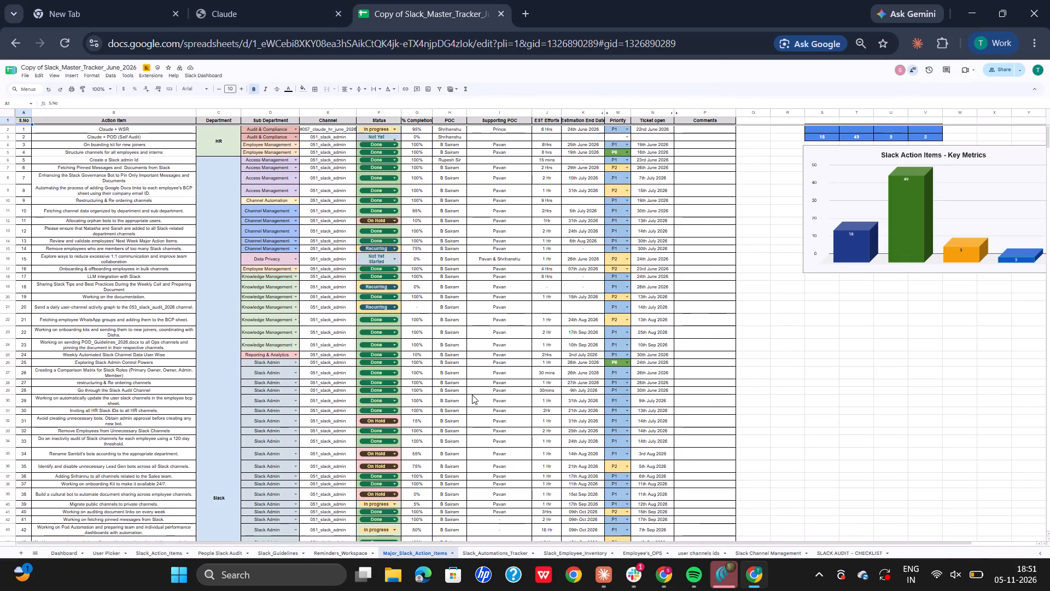
{"action": "scroll", "coordinate": [73, 443], "scroll_direction": "down", "scroll_amount": 1}
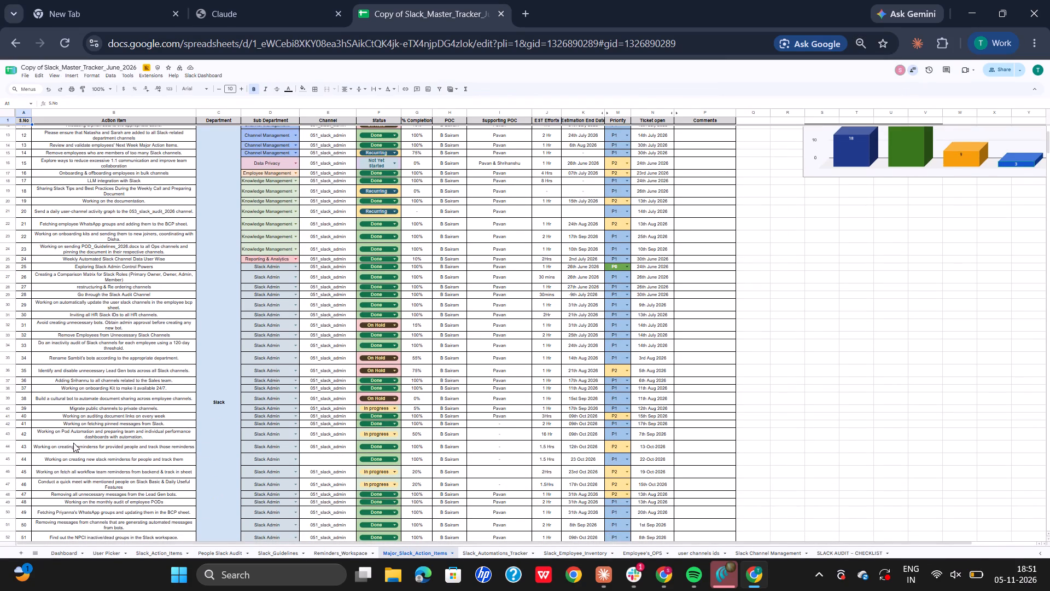
{"action": "key", "text": "ctrl+minus"}
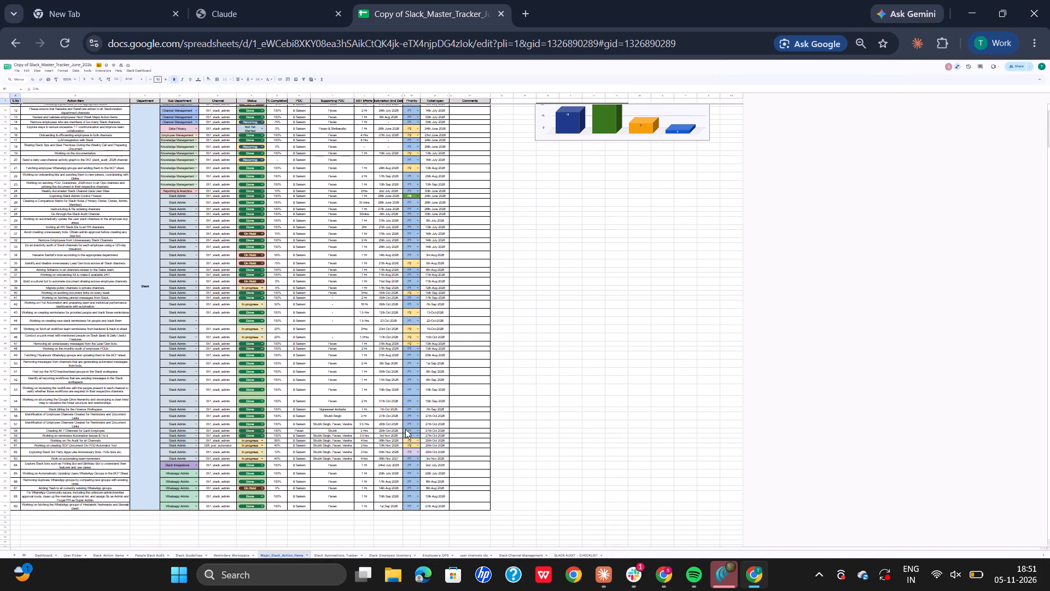
{"action": "scroll", "coordinate": [469, 416], "scroll_direction": "up", "scroll_amount": 1}
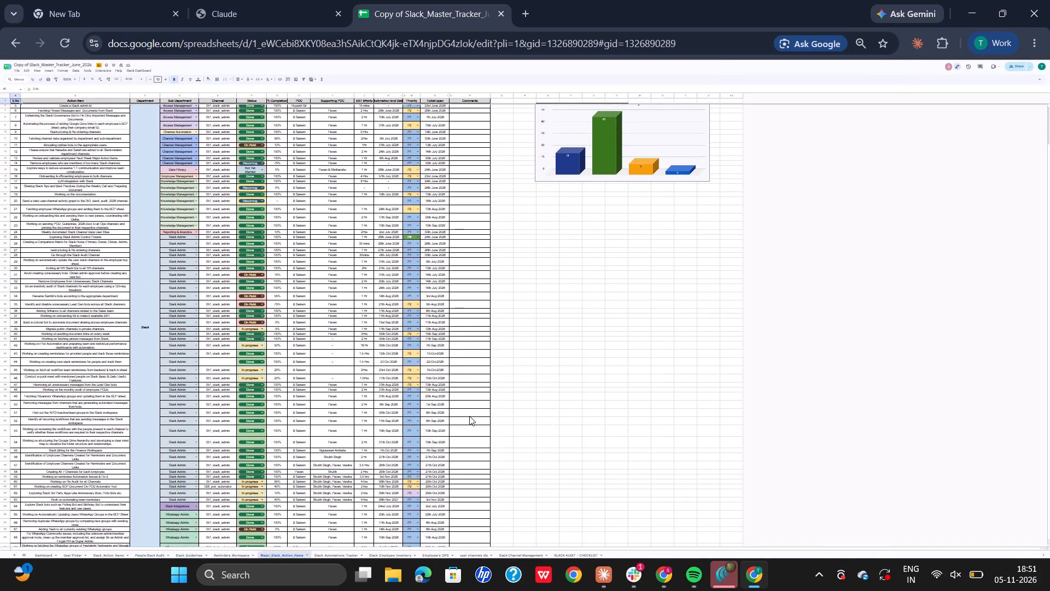
{"action": "scroll", "coordinate": [469, 416], "scroll_direction": "up", "scroll_amount": 1}
{"action": "scroll", "coordinate": [469, 416], "scroll_direction": "right", "scroll_amount": 1}
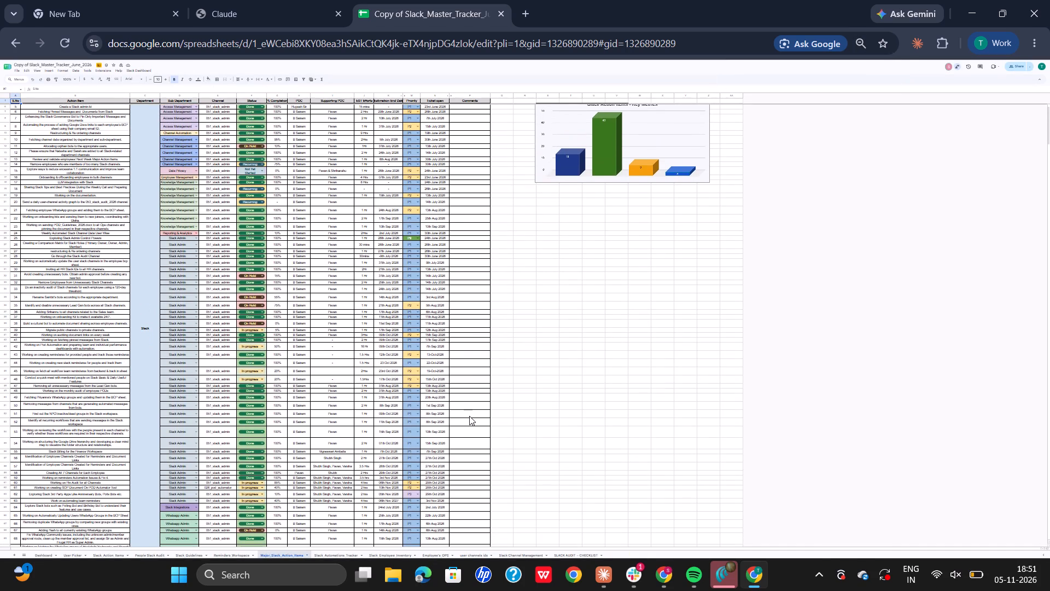
{"action": "scroll", "coordinate": [469, 416], "scroll_direction": "right", "scroll_amount": 1}
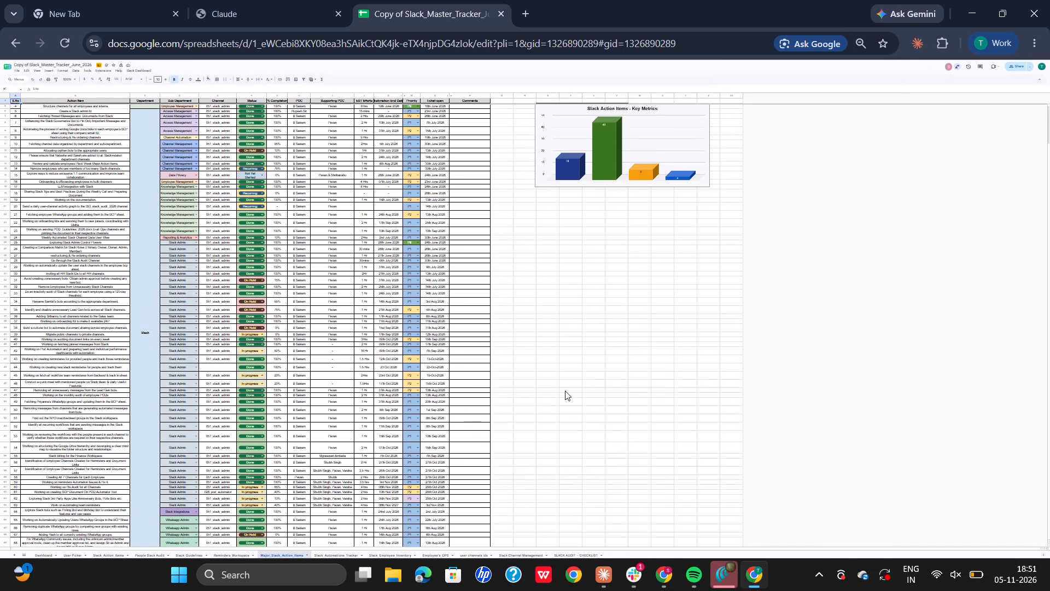
Hide the Department column (column C) on the Major_Slack_Action_Items sheet.
{"action": "key", "text": "ctrl+plus"}
{"action": "key", "text": "ctrl+plus"}
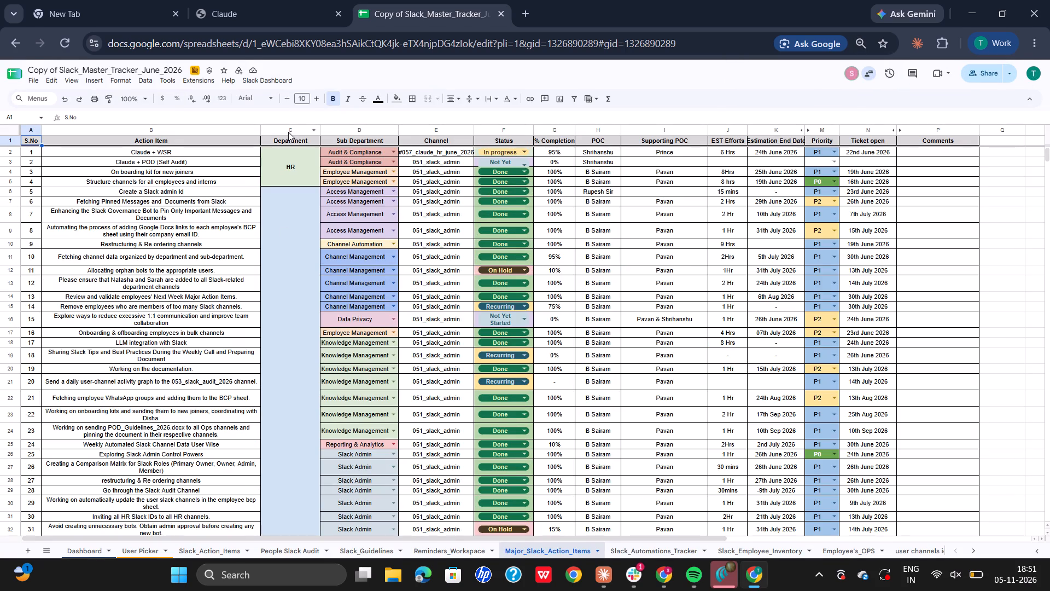
{"action": "left_click", "coordinate": [288, 132]}
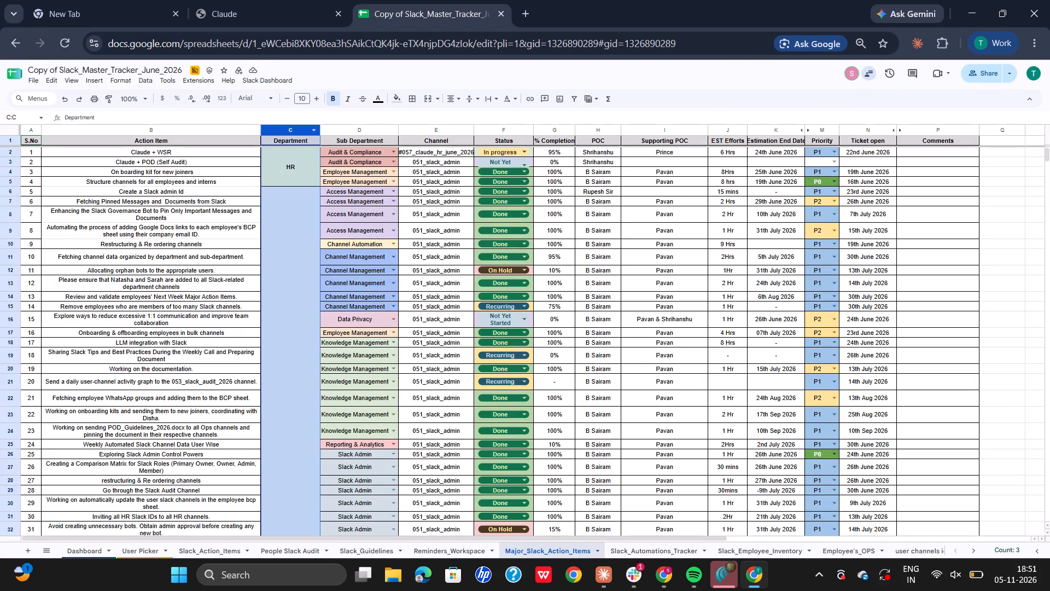
{"action": "right_click", "coordinate": [288, 132]}
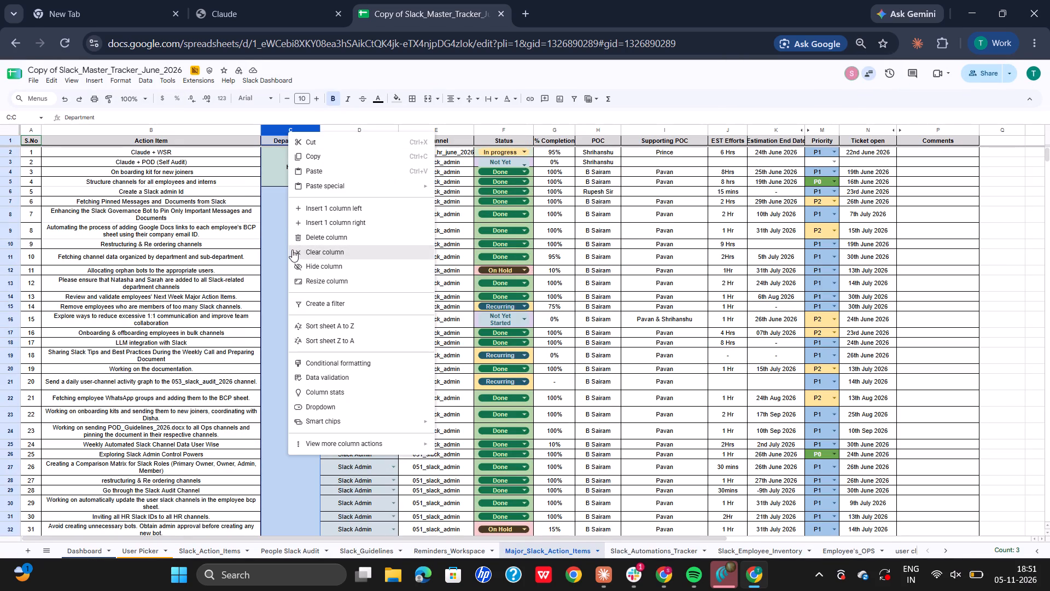
{"action": "left_click", "coordinate": [293, 264]}
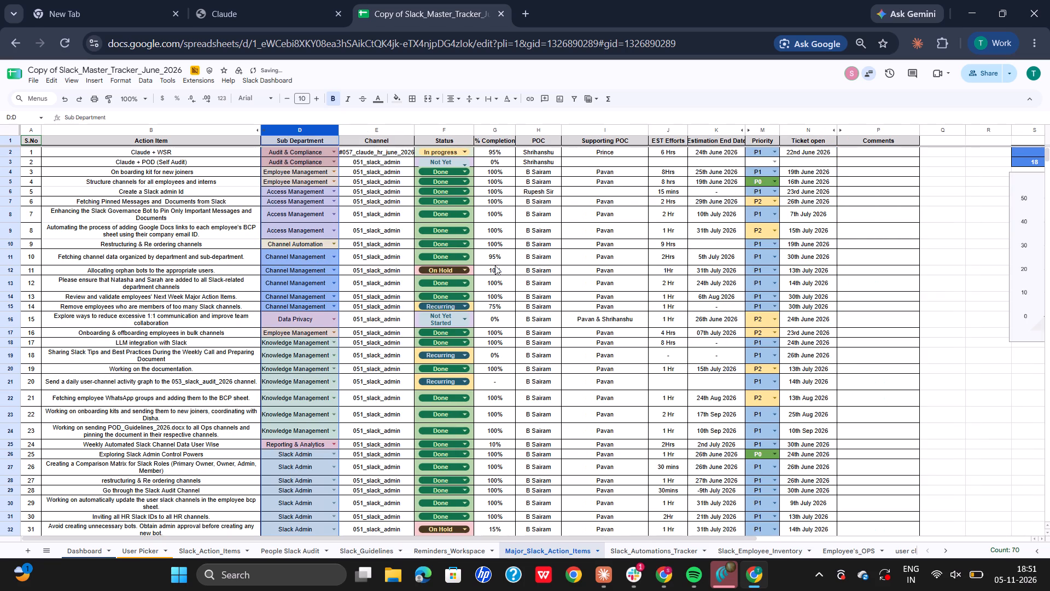
{"action": "left_click", "coordinate": [927, 375]}
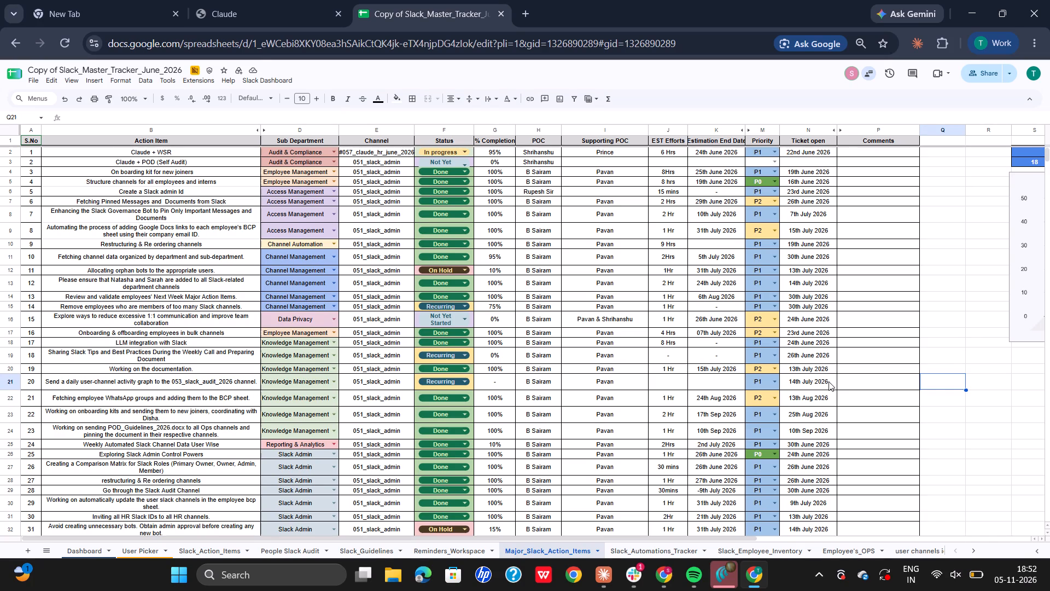
{"action": "key", "text": "ctrl+minus"}
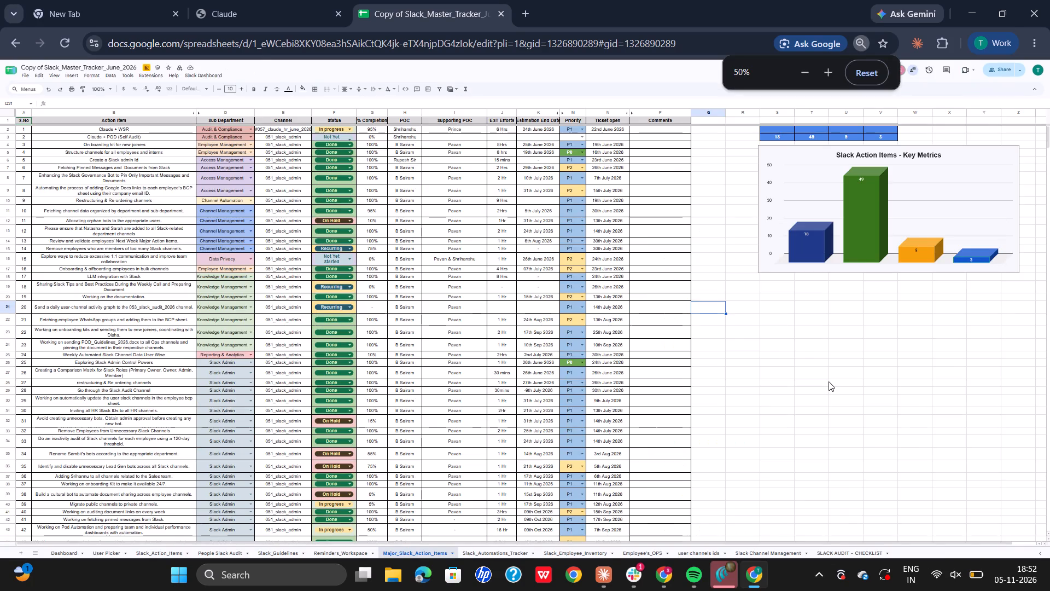
{"action": "key", "text": "ctrl+minus"}
{"action": "key", "text": "ctrl+minus"}
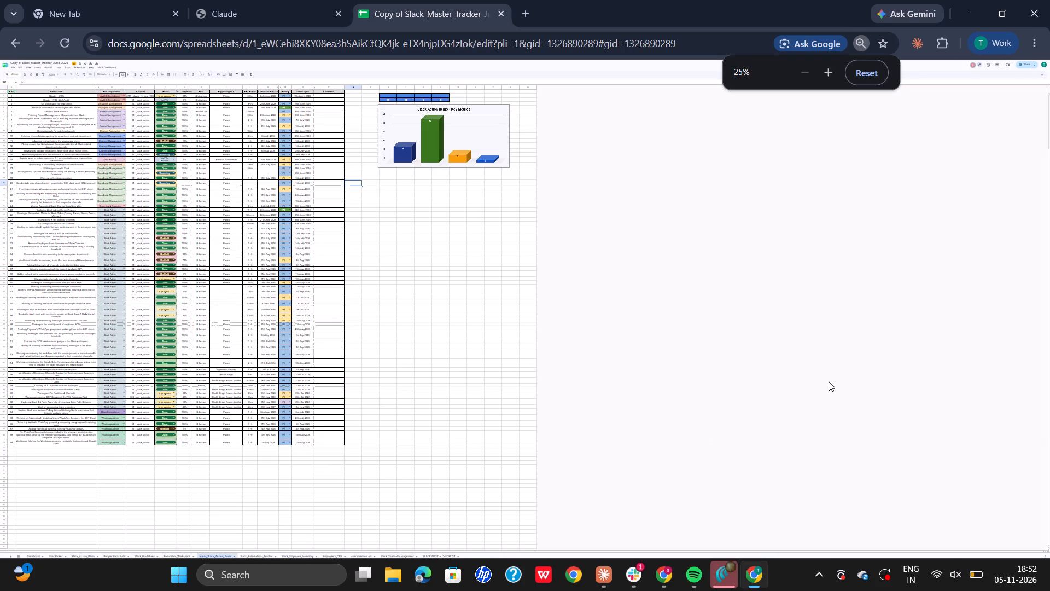
{"action": "key", "text": "ctrl+plus"}
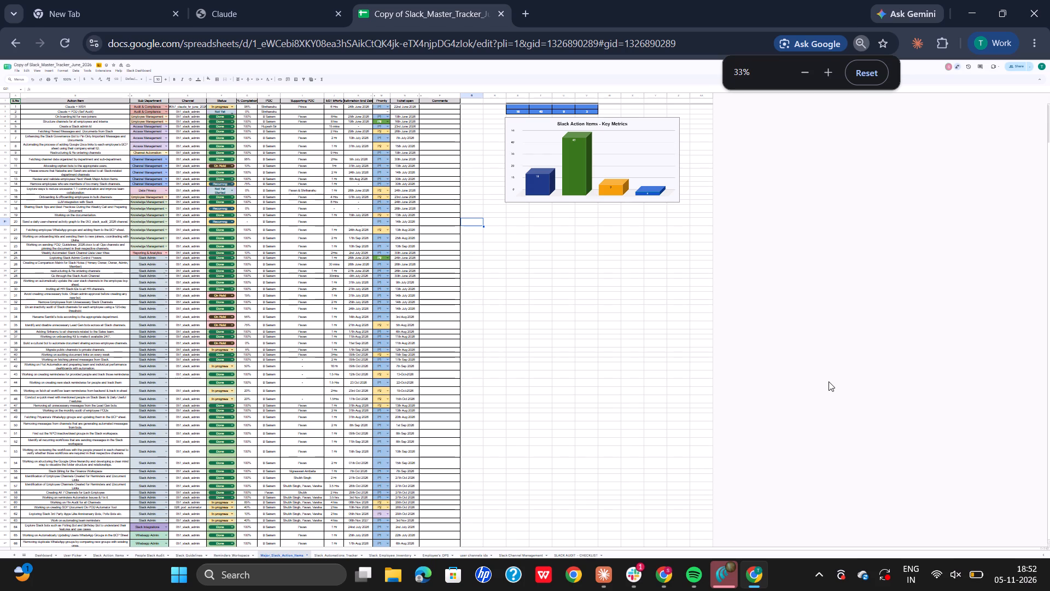
{"action": "scroll", "coordinate": [577, 465], "scroll_direction": "right", "scroll_amount": 1}
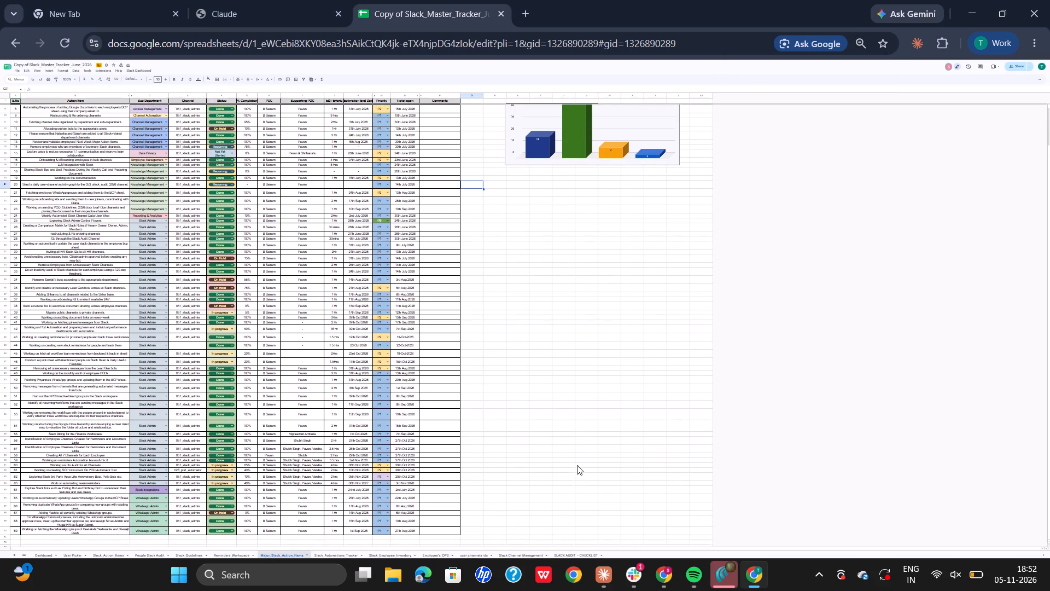
{"action": "scroll", "coordinate": [577, 465], "scroll_direction": "right", "scroll_amount": 2}
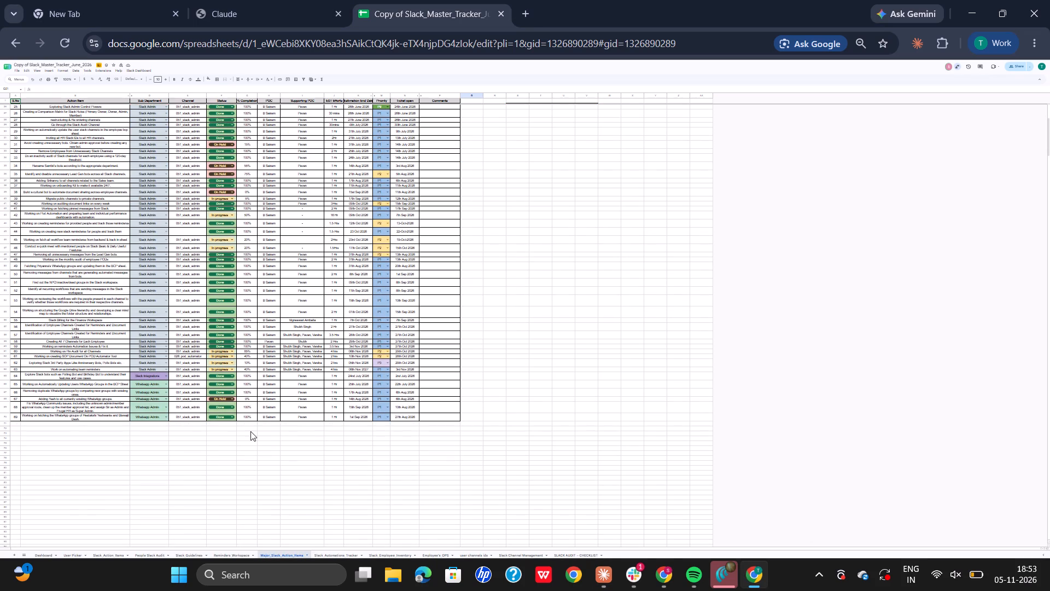
{"action": "key", "text": "ctrl+plus"}
{"action": "scroll", "coordinate": [247, 488], "scroll_direction": "down", "scroll_amount": 3}
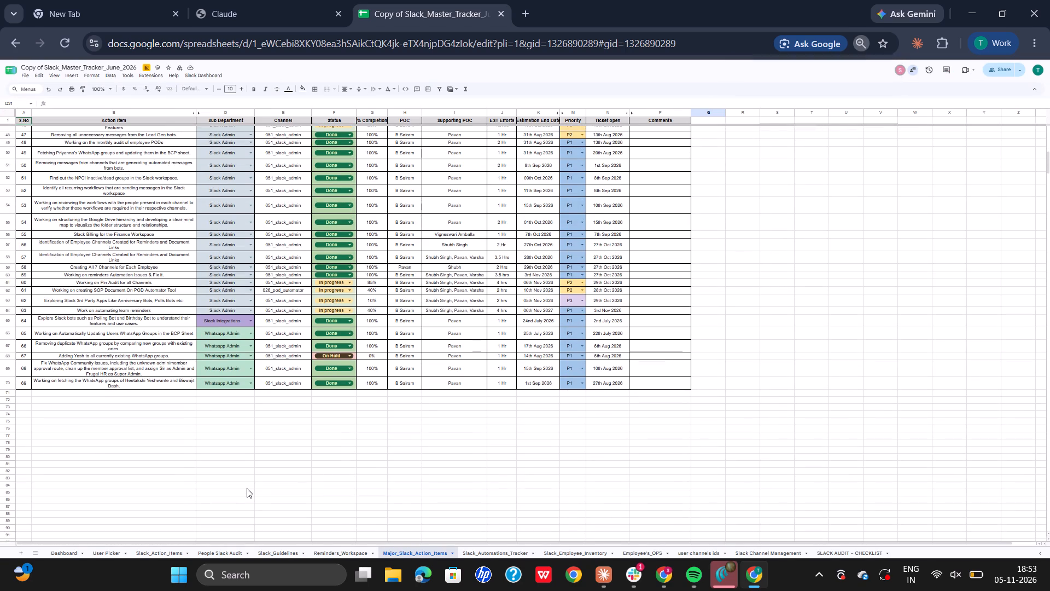
{"action": "scroll", "coordinate": [247, 488], "scroll_direction": "up", "scroll_amount": 1}
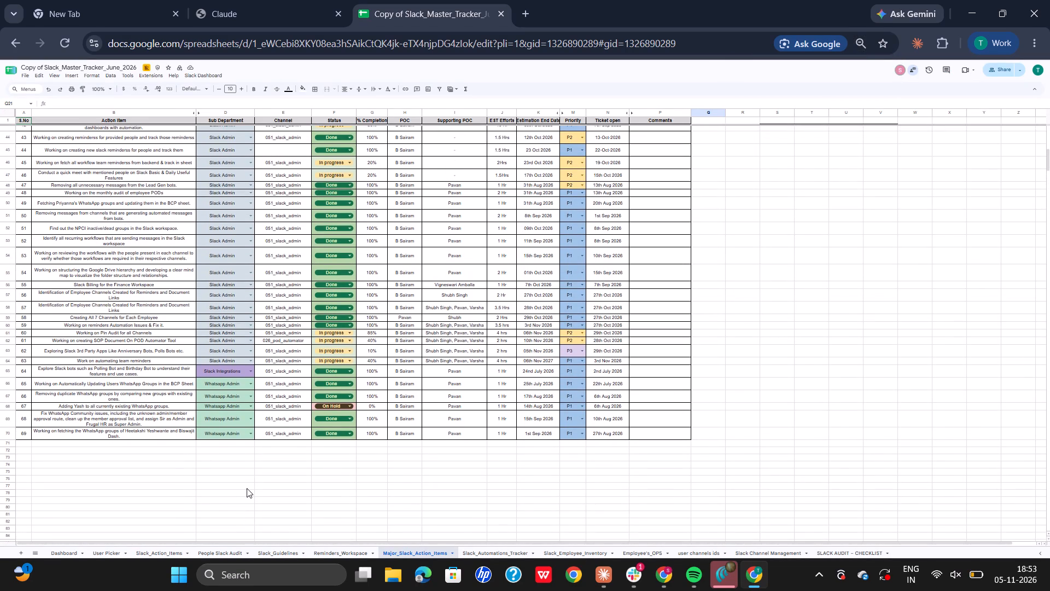
{"action": "scroll", "coordinate": [247, 488], "scroll_direction": "up", "scroll_amount": 1}
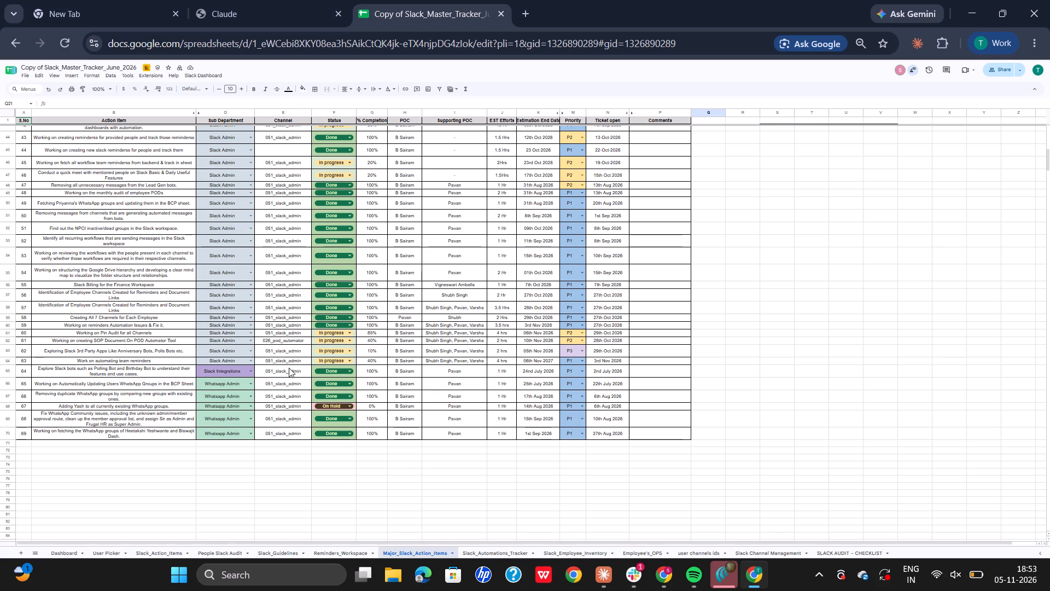
{"action": "scroll", "coordinate": [289, 368], "scroll_direction": "up", "scroll_amount": 4}
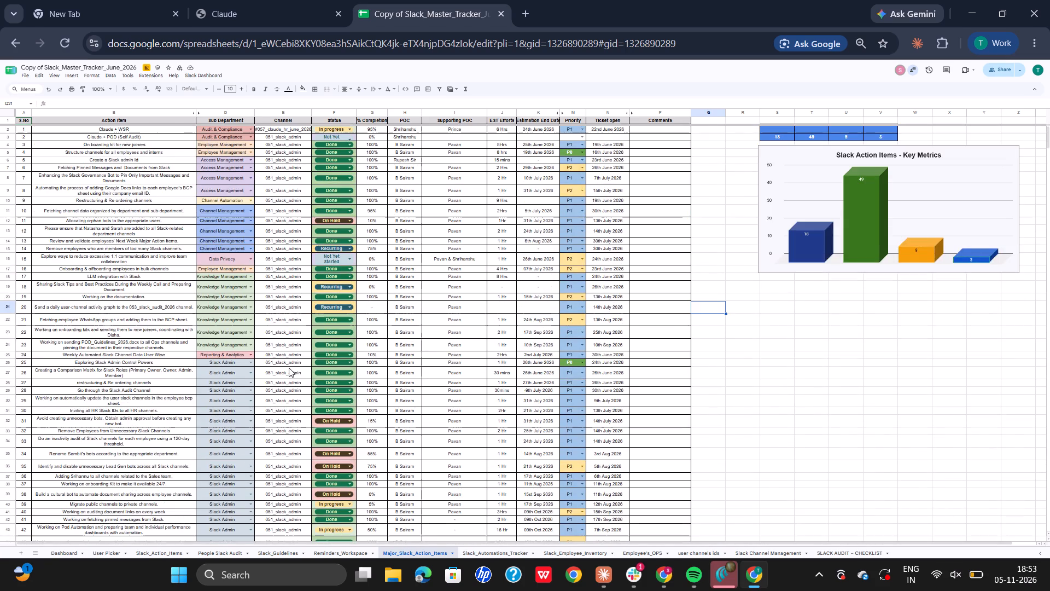
Enter 70 as the S.No in cell A71, the first empty row below the Major_Slack_Action_Items table.
{"action": "scroll", "coordinate": [289, 368], "scroll_direction": "down", "scroll_amount": 1}
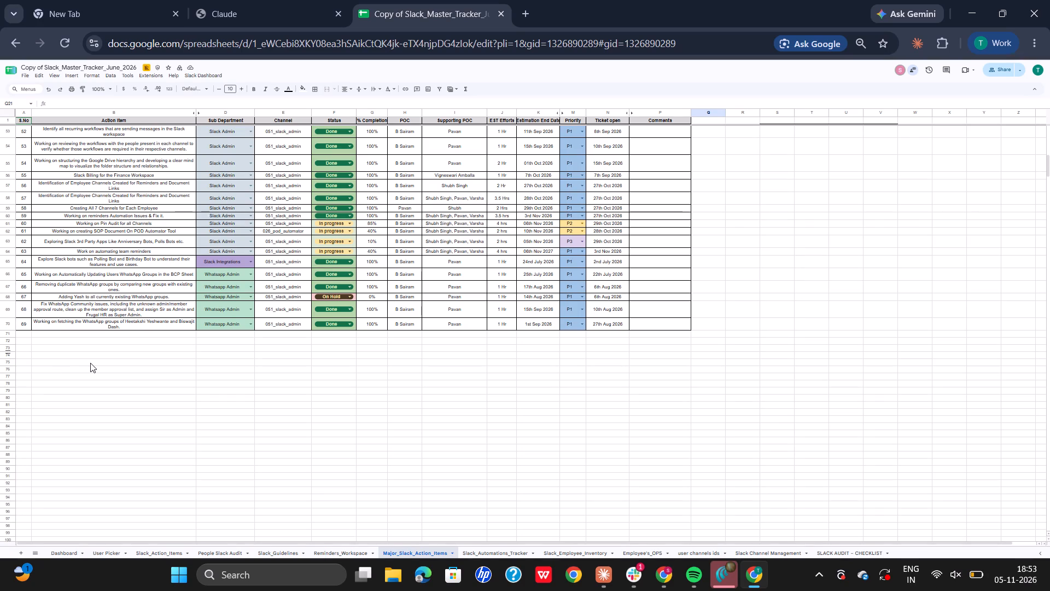
{"action": "left_click", "coordinate": [10, 347]}
{"action": "left_click", "coordinate": [29, 350]}
{"action": "left_click", "coordinate": [29, 350]}
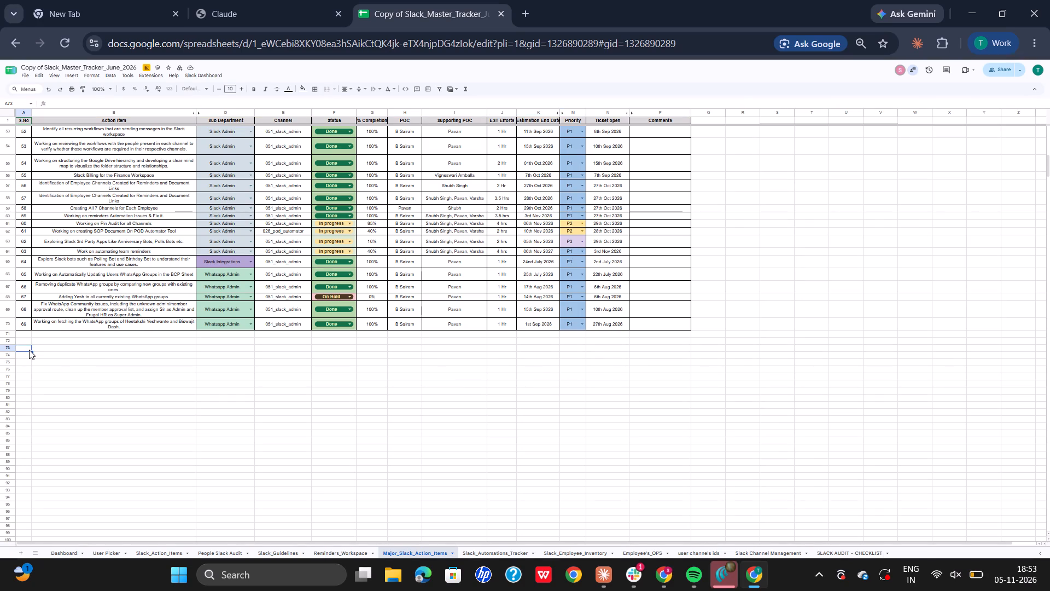
{"action": "double_click", "coordinate": [66, 350]}
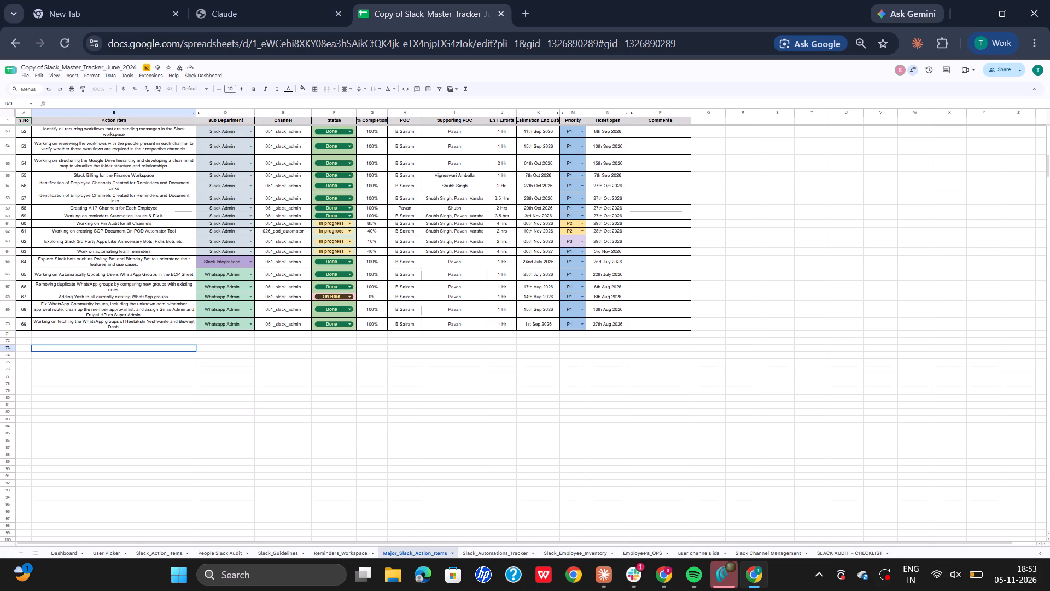
{"action": "left_click", "coordinate": [23, 334]}
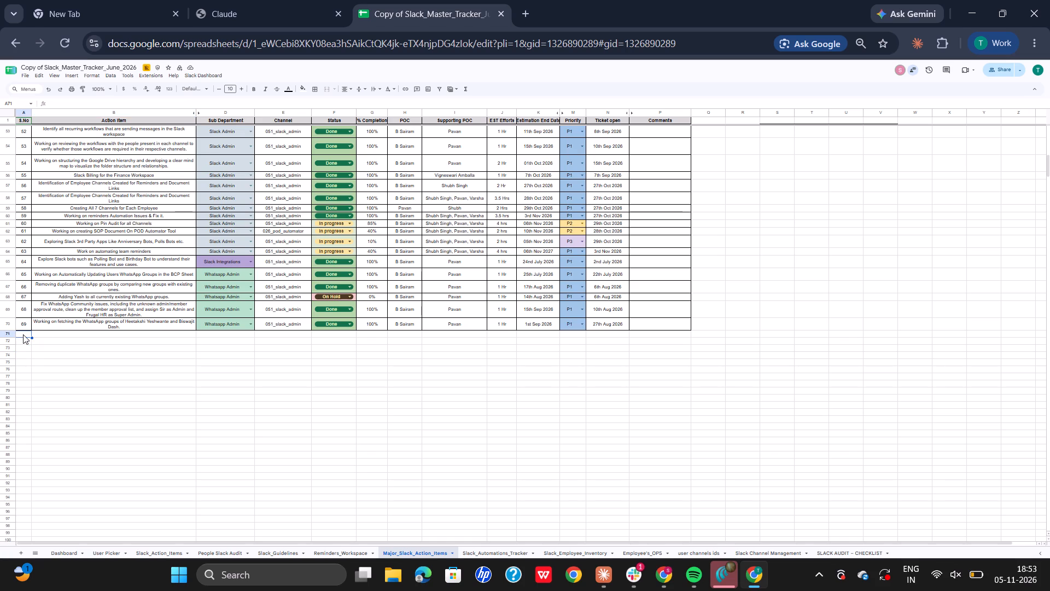
{"action": "left_click", "coordinate": [23, 334]}
{"action": "left_click", "coordinate": [23, 334]}
{"action": "type", "text": "70"}
Open the Action Item cell beside S.No 70 (cell B71) for text entry.
{"action": "left_click", "coordinate": [75, 334]}
{"action": "left_click", "coordinate": [75, 334]}
{"action": "left_click", "coordinate": [75, 334]}
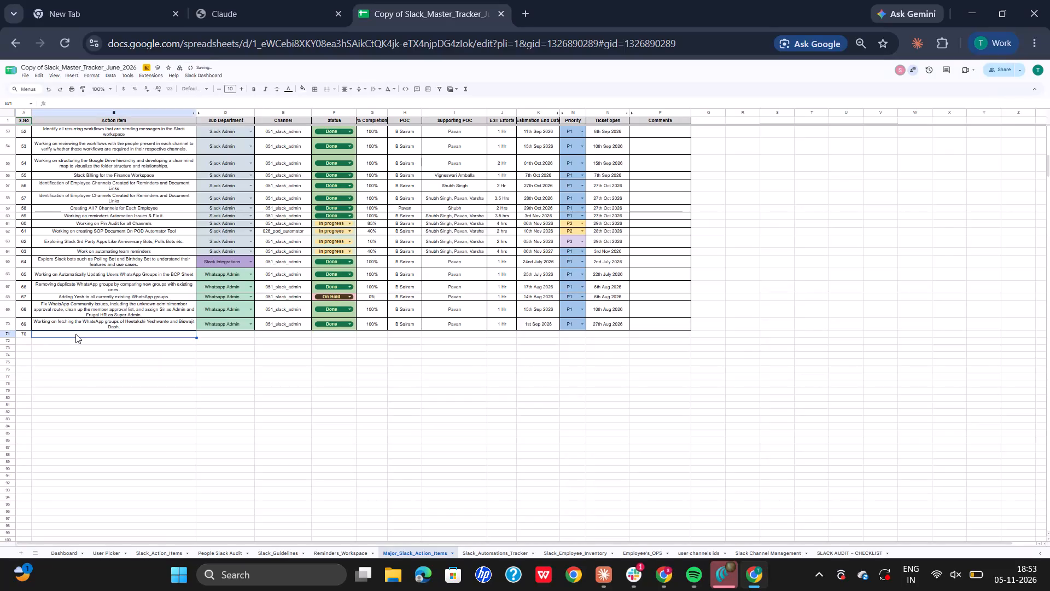
{"action": "double_click", "coordinate": [75, 334]}
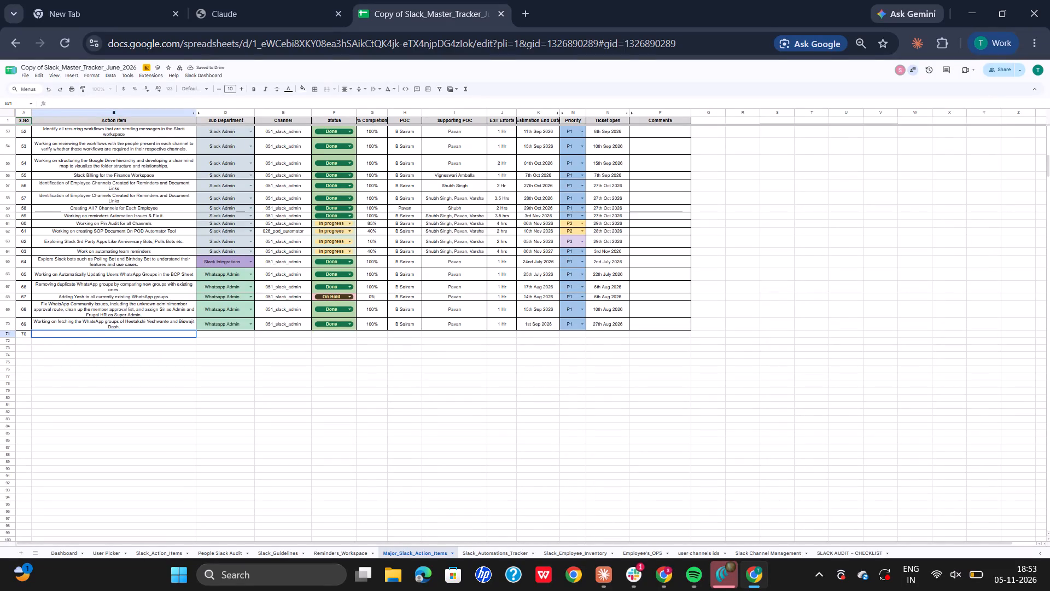
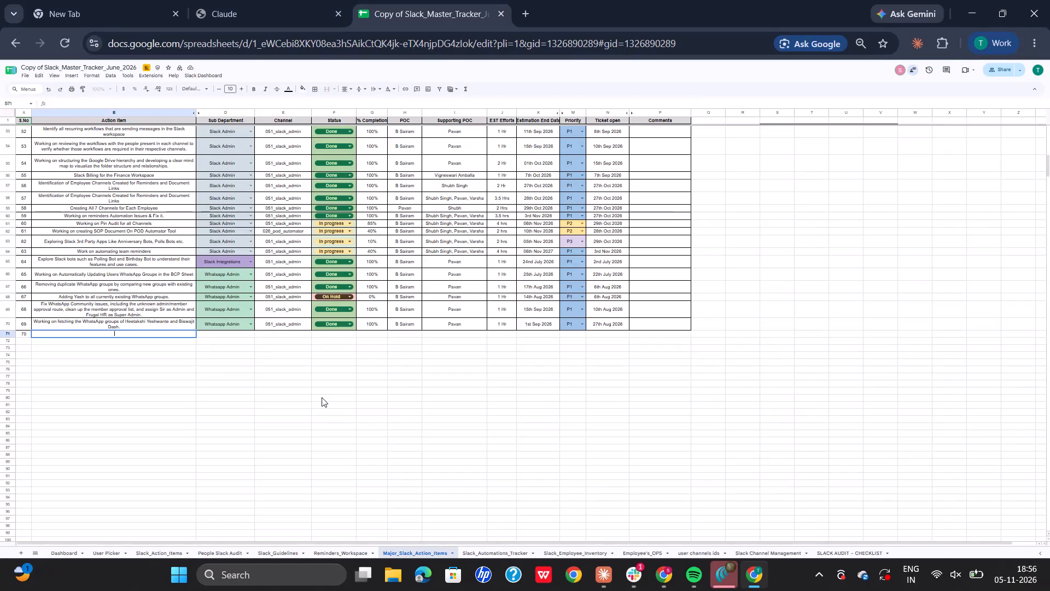
Leave the Action Item cell B71 empty and look over the Major_Slack_Action_Items table from row 71 back to its first rows.
{"action": "scroll", "coordinate": [322, 397], "scroll_direction": "up", "scroll_amount": 2}
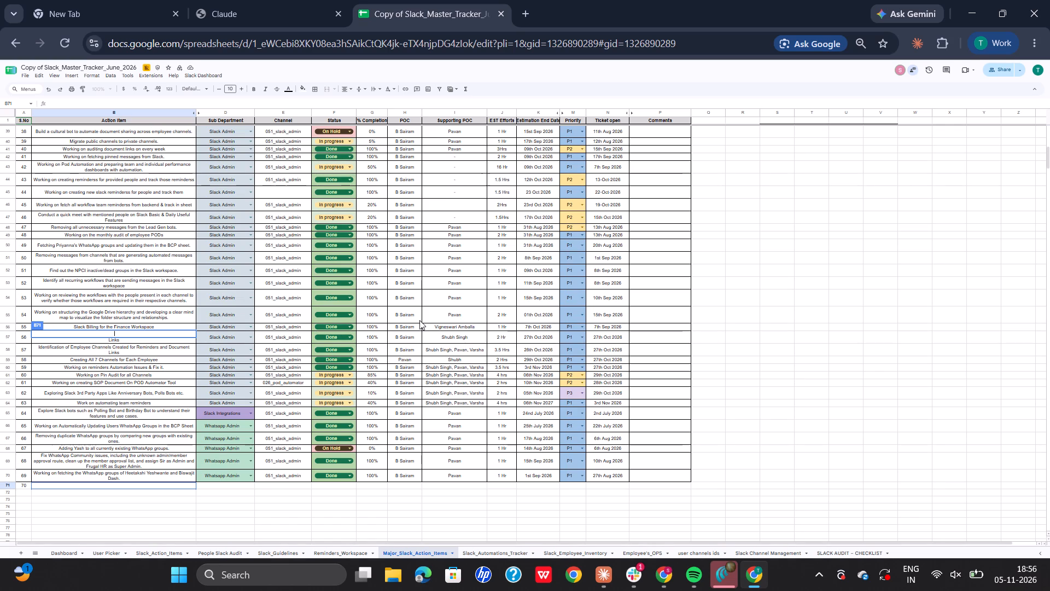
{"action": "scroll", "coordinate": [370, 229], "scroll_direction": "up", "scroll_amount": 5}
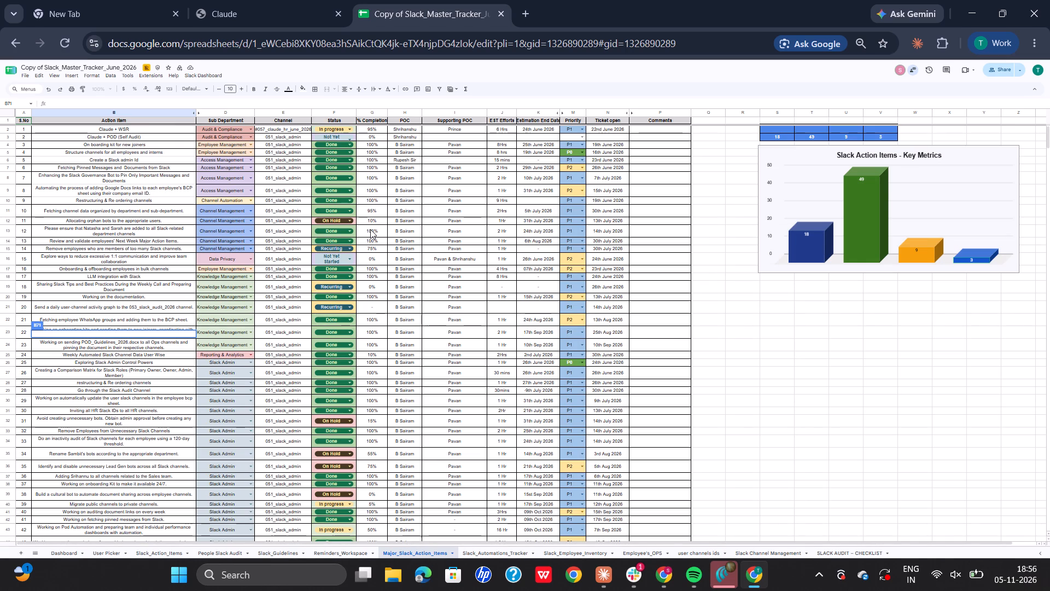
{"action": "scroll", "coordinate": [370, 229], "scroll_direction": "right", "scroll_amount": 1}
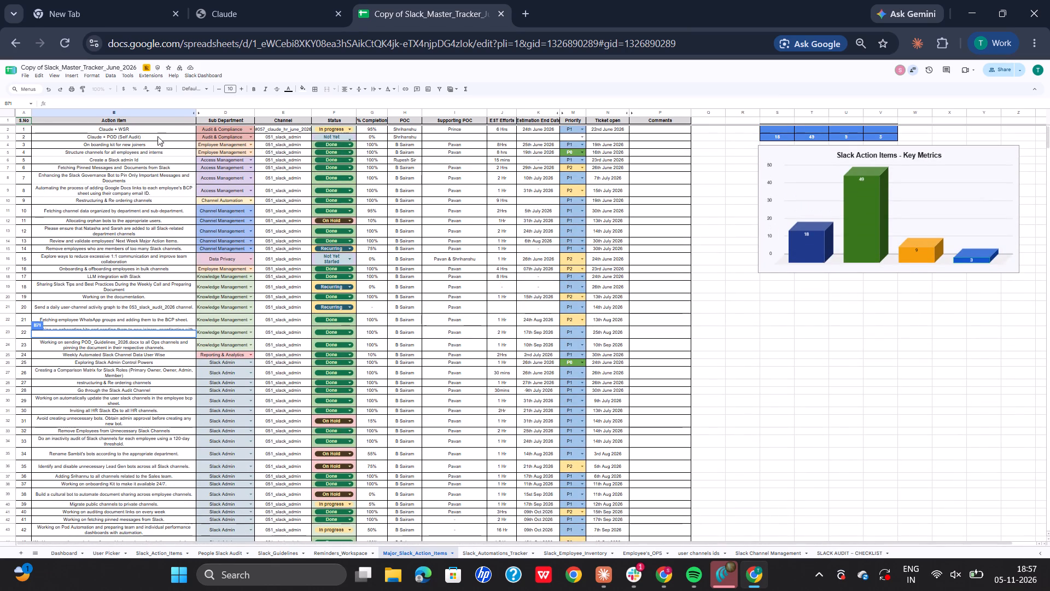
{"action": "left_click", "coordinate": [9, 141]}
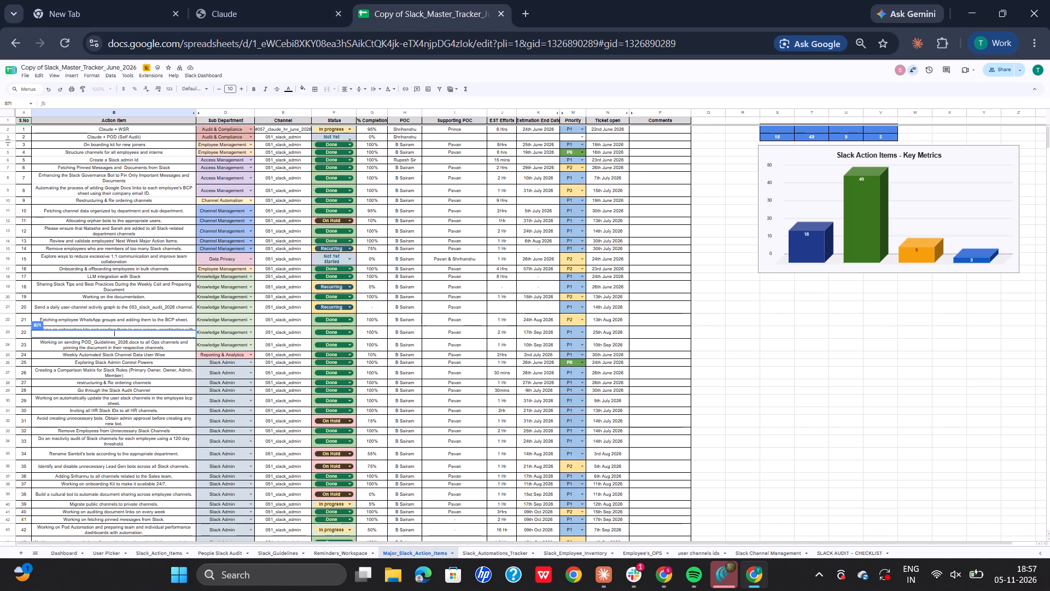
{"action": "scroll", "coordinate": [9, 141], "scroll_direction": "down", "scroll_amount": 6}
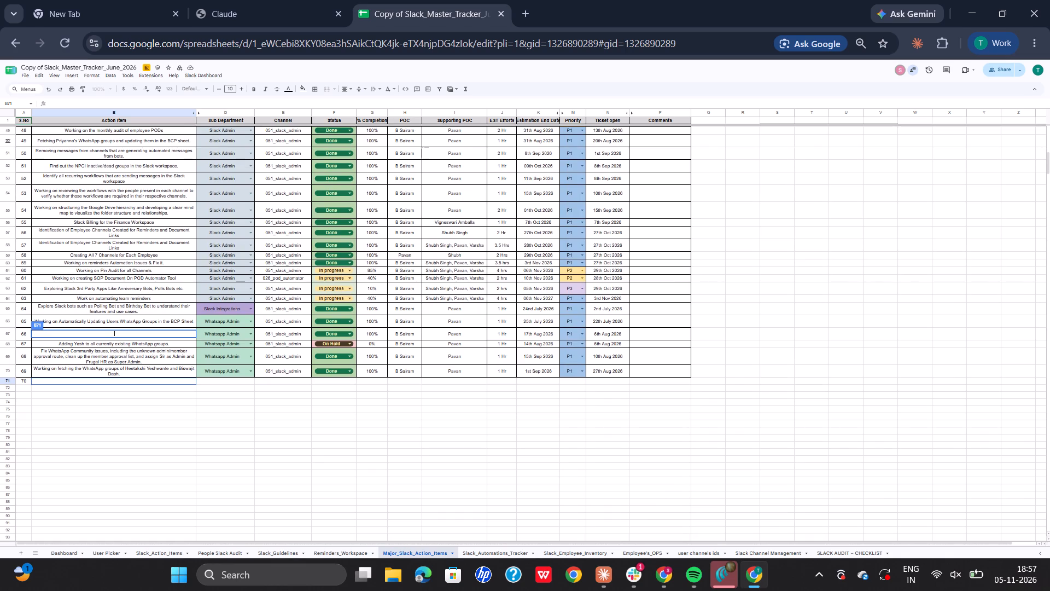
{"action": "scroll", "coordinate": [9, 141], "scroll_direction": "up", "scroll_amount": 3}
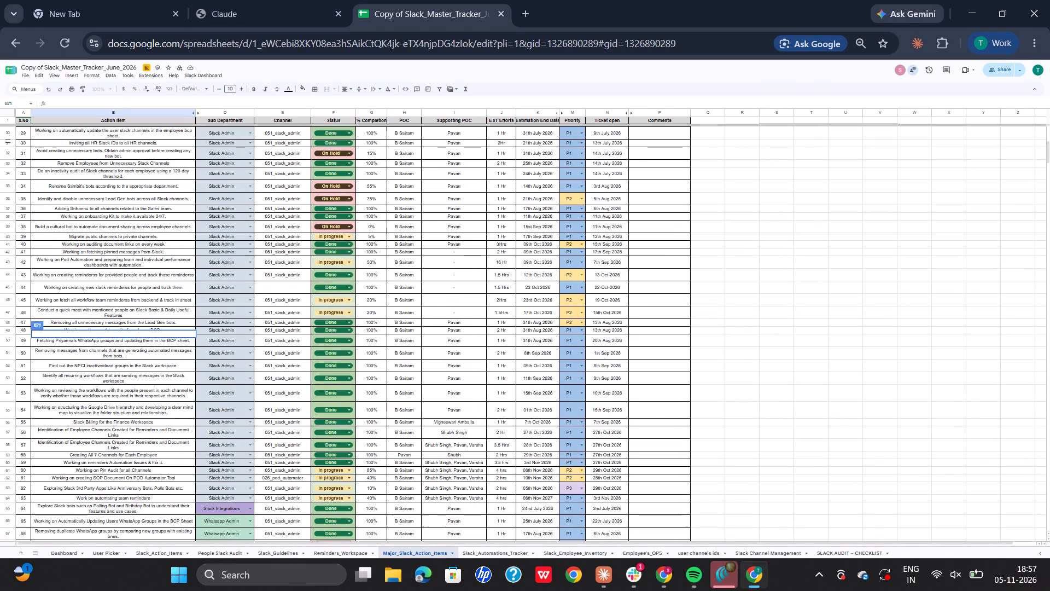
{"action": "scroll", "coordinate": [9, 141], "scroll_direction": "up", "scroll_amount": 4}
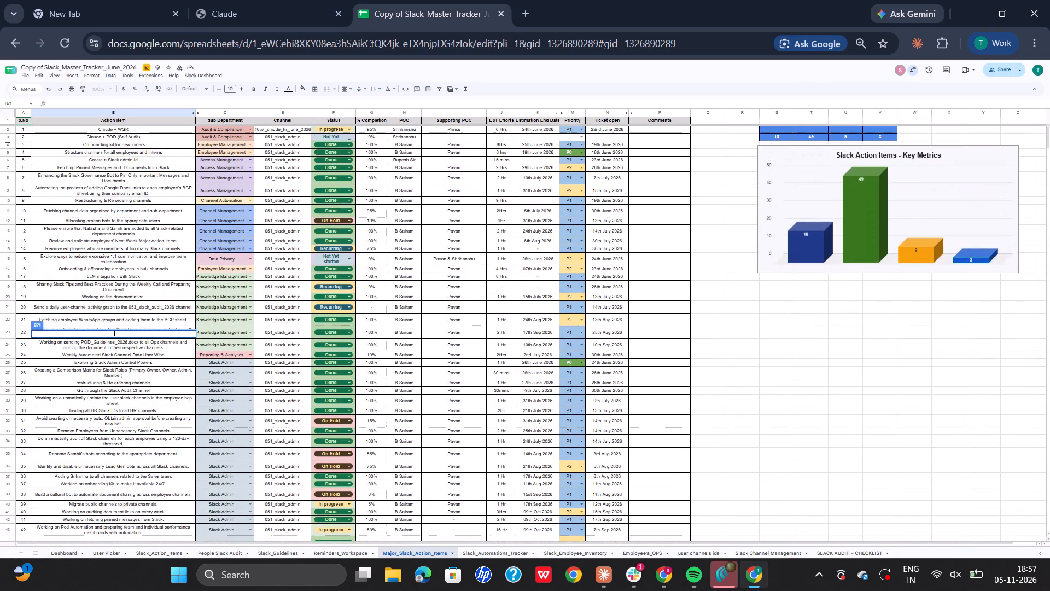
{"action": "left_click", "coordinate": [776, 422]}
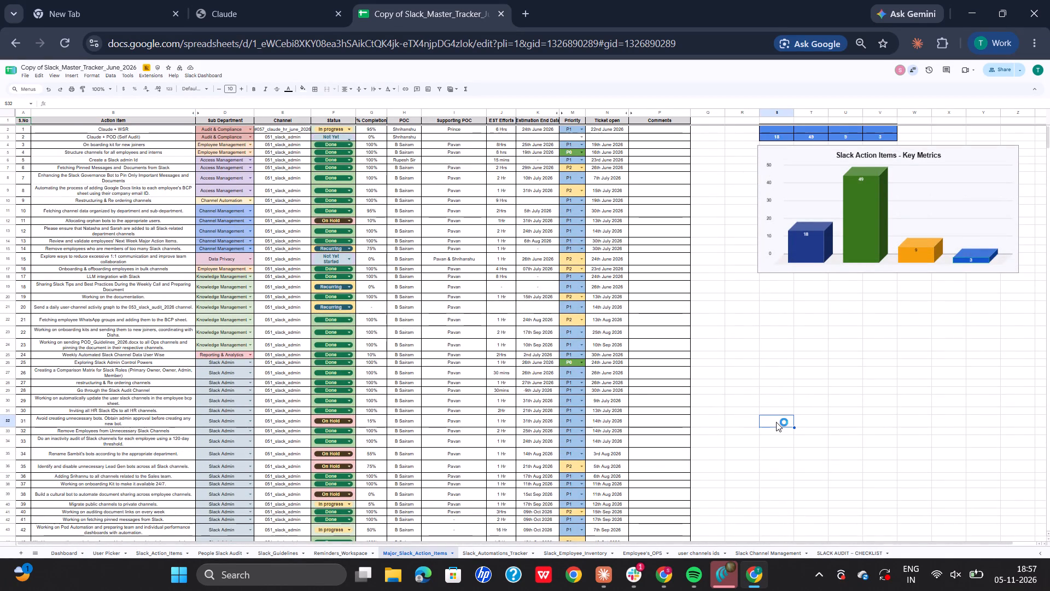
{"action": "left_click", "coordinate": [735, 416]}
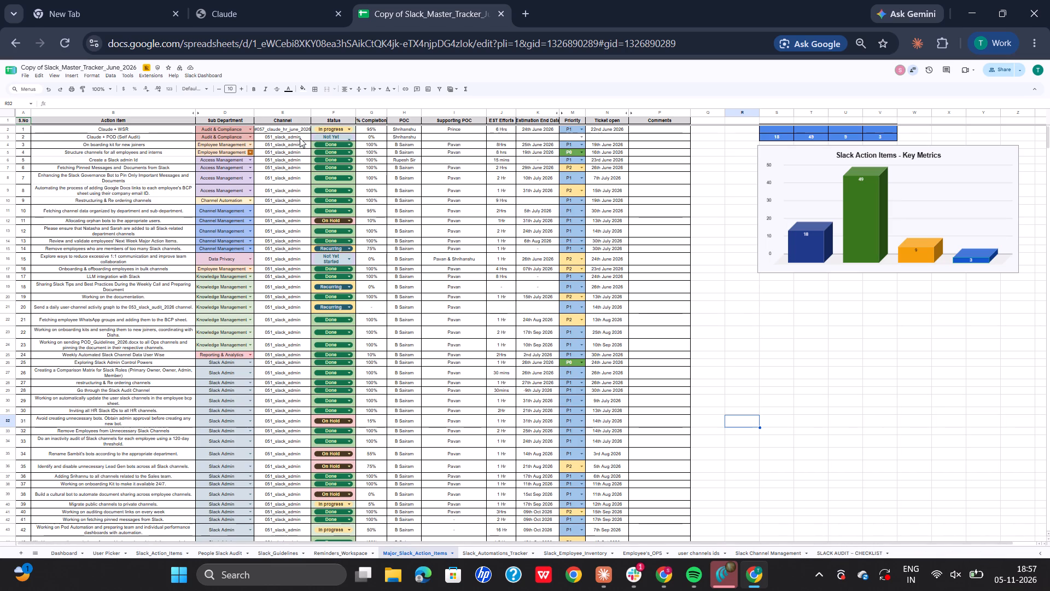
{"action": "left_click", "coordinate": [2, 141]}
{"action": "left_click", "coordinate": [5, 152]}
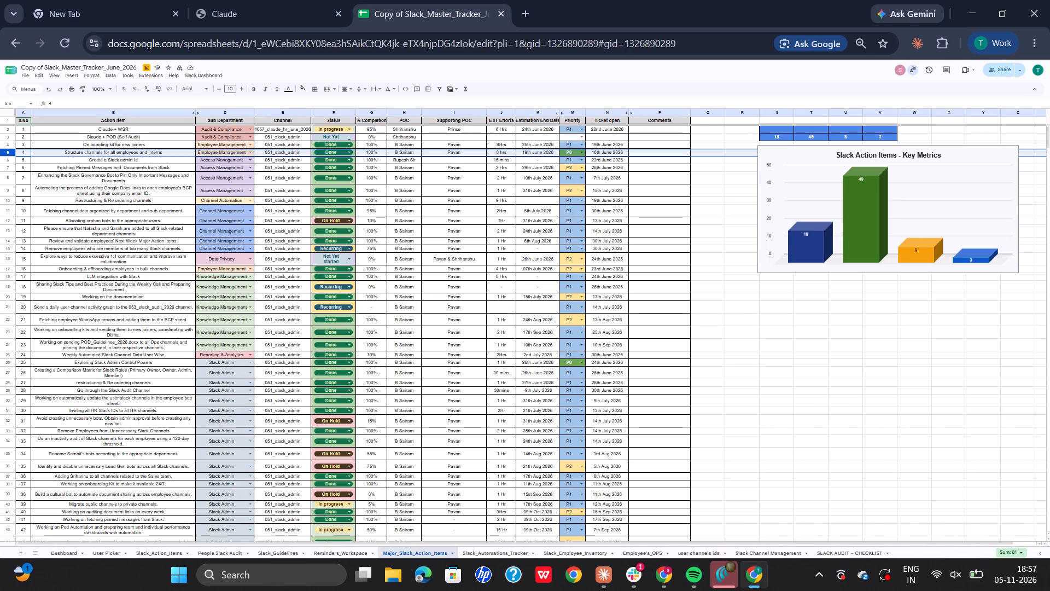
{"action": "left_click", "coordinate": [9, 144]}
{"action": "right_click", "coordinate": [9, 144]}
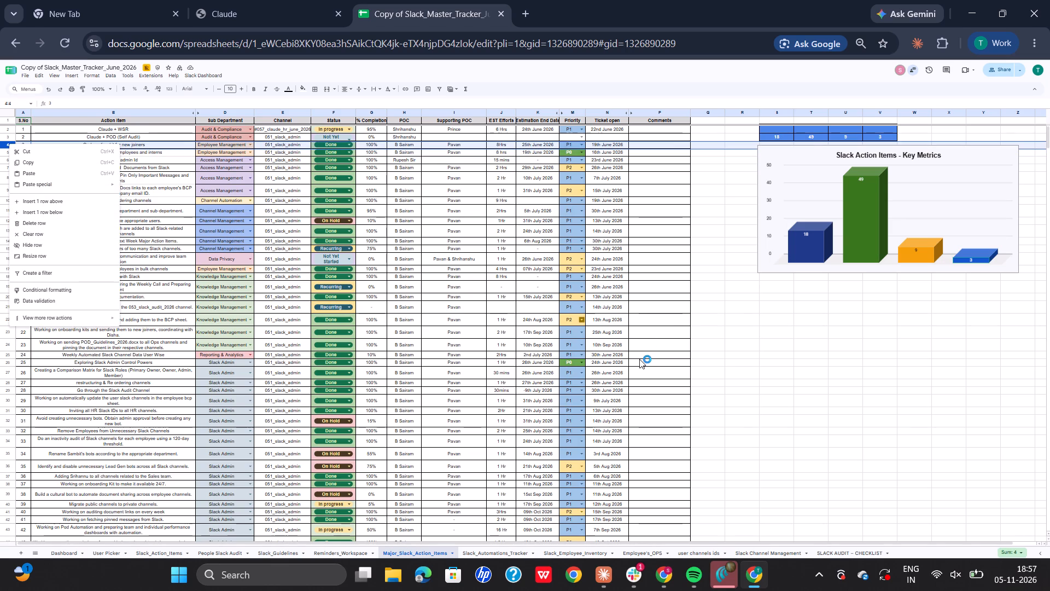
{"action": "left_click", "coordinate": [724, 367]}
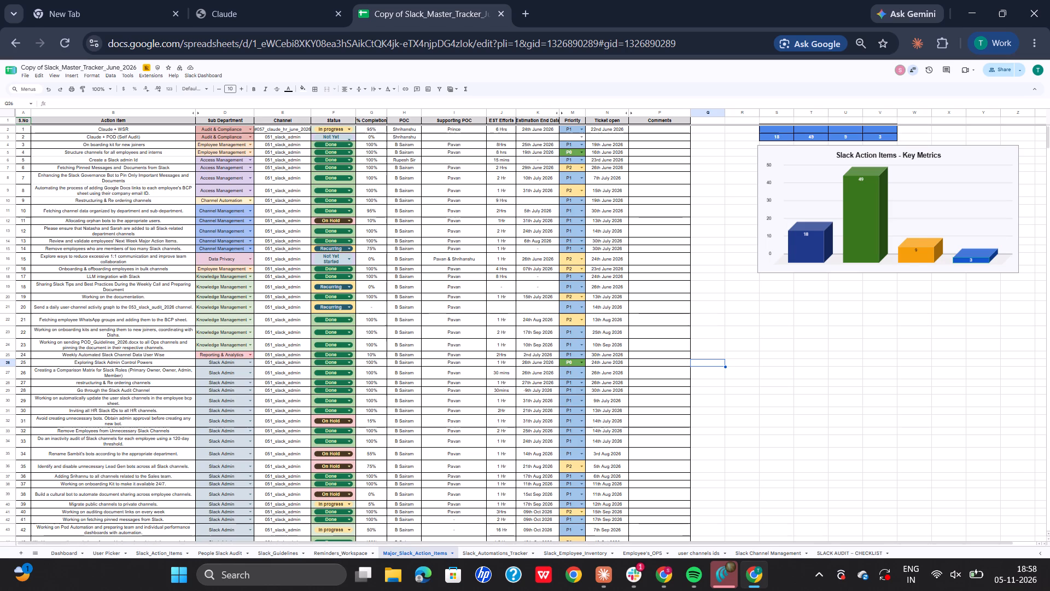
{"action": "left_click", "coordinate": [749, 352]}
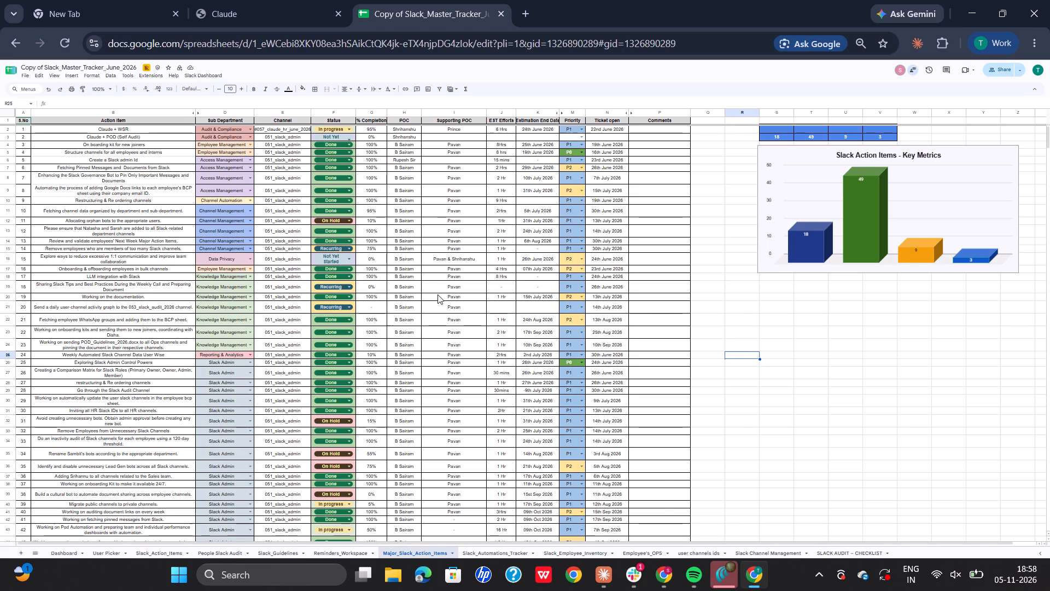
Hide rows 65 to 66 of the Major_Slack_Action_Items sheet, which hold the tasks with S.No 64 and 65.
{"action": "scroll", "coordinate": [437, 294], "scroll_direction": "down", "scroll_amount": 1}
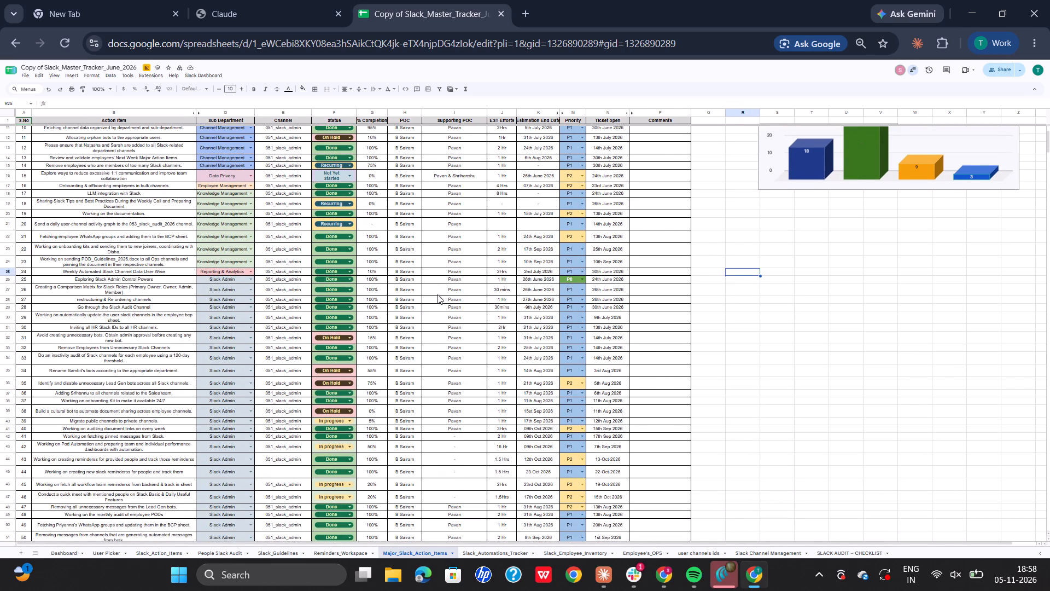
{"action": "scroll", "coordinate": [437, 294], "scroll_direction": "down", "scroll_amount": 1}
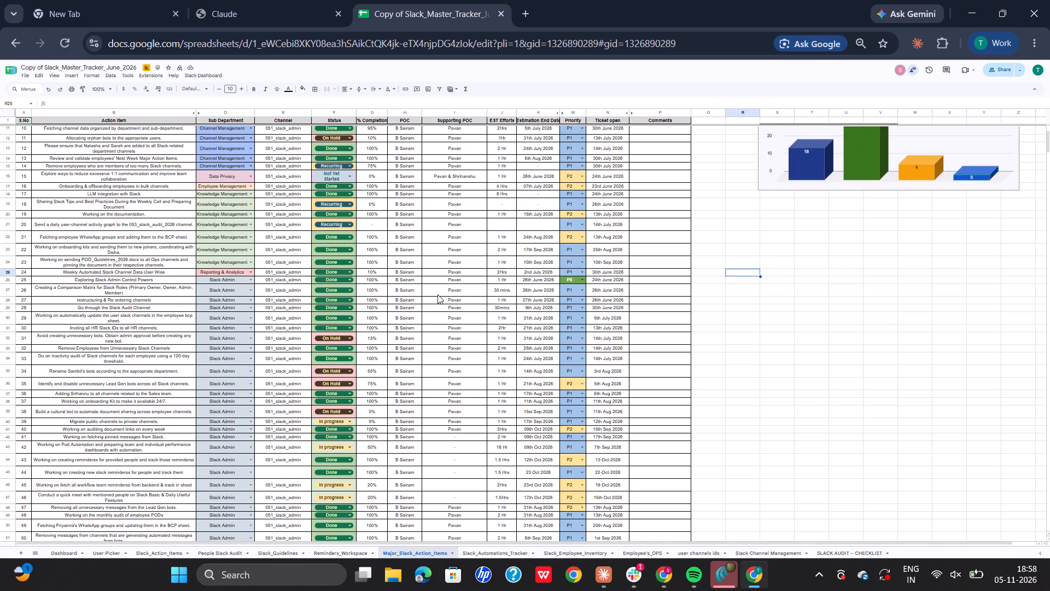
{"action": "scroll", "coordinate": [437, 294], "scroll_direction": "down", "scroll_amount": 5}
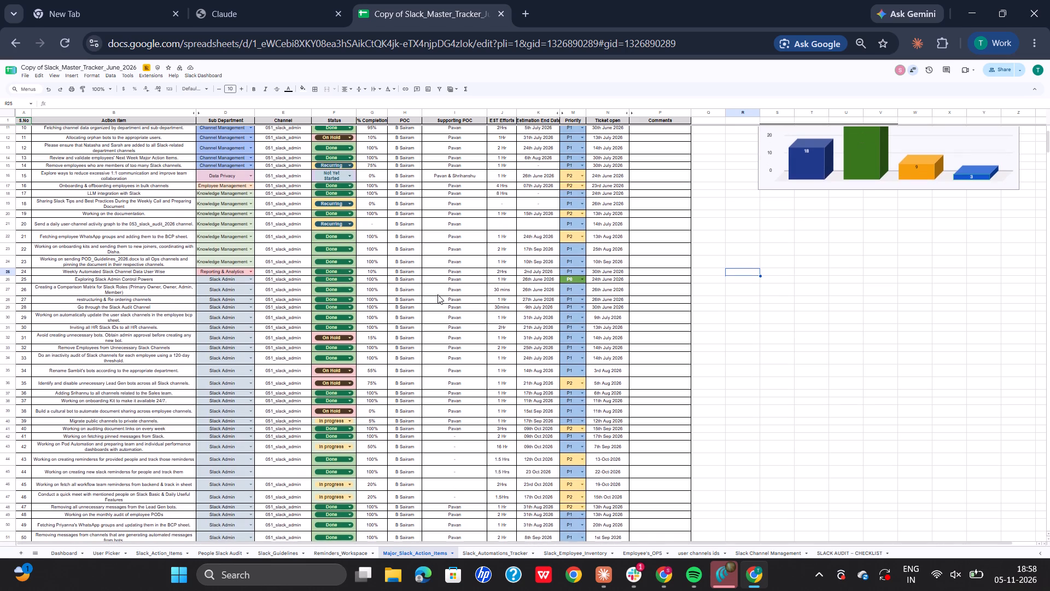
{"action": "scroll", "coordinate": [437, 294], "scroll_direction": "down", "scroll_amount": 1}
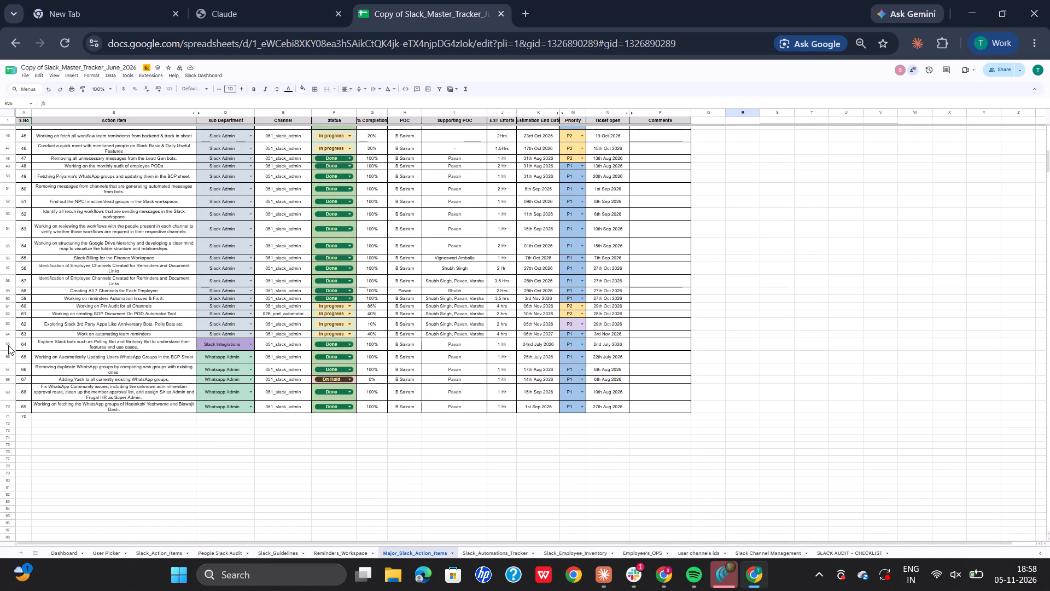
{"action": "left_click", "coordinate": [8, 345]}
{"action": "key", "text": "shift+Down"}
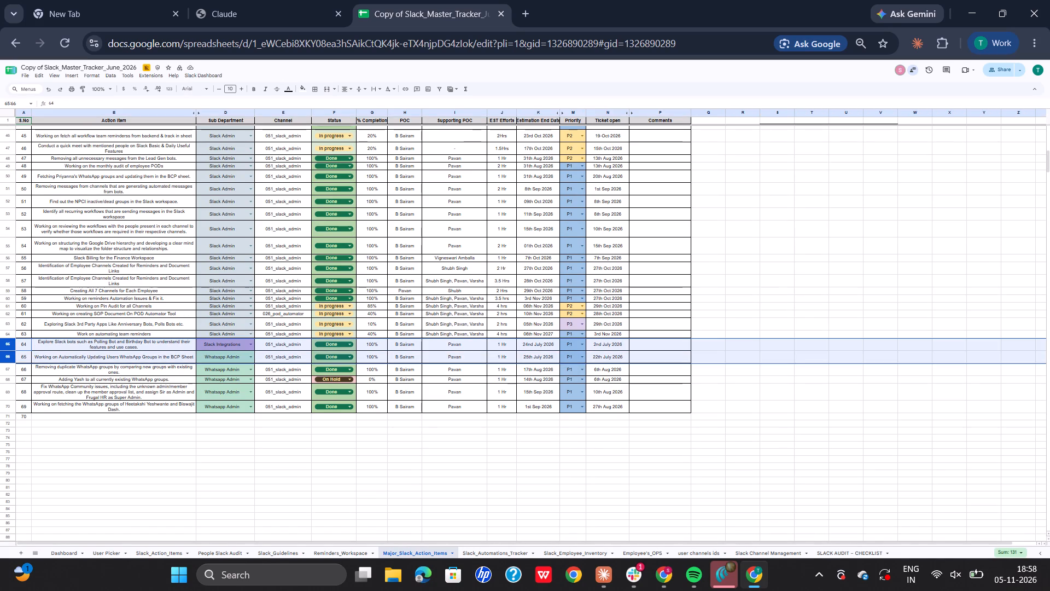
{"action": "right_click", "coordinate": [8, 345]}
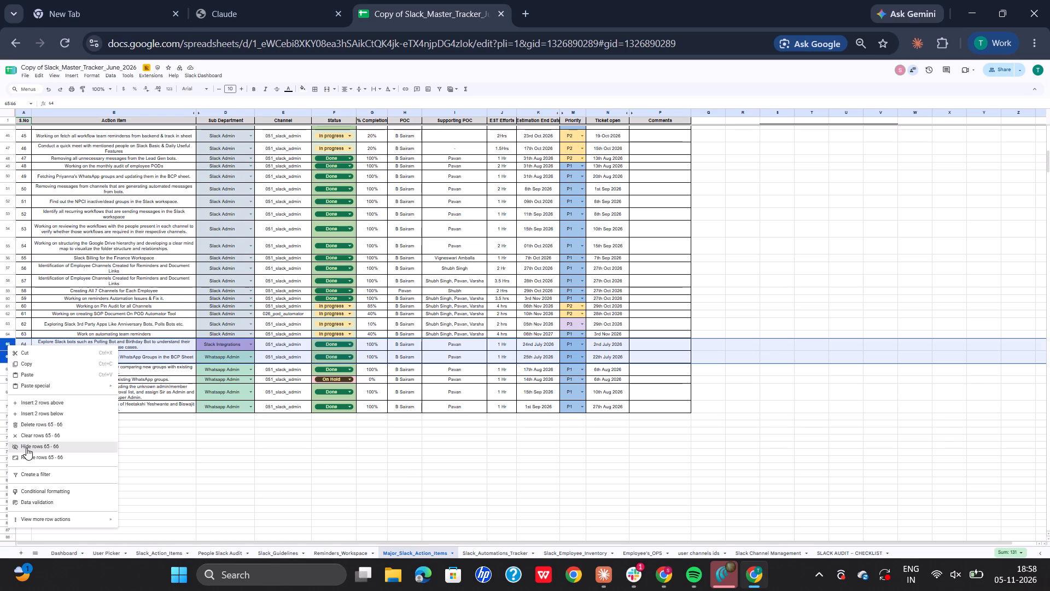
{"action": "left_click", "coordinate": [26, 448]}
{"action": "left_click", "coordinate": [125, 463]}
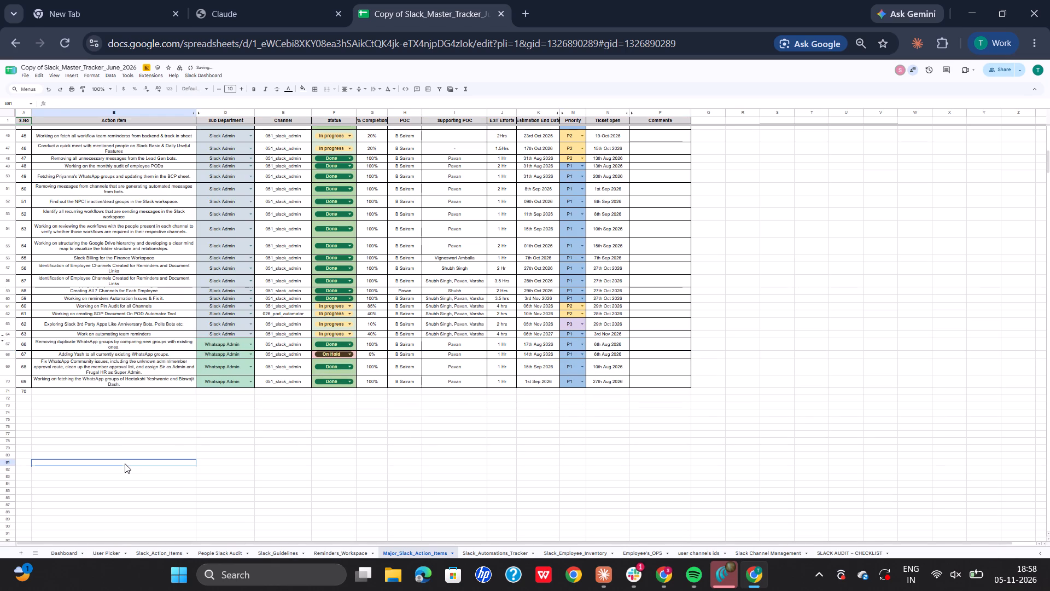
{"action": "left_click_drag", "start_coordinate": [125, 463], "coordinate": [85, 418]}
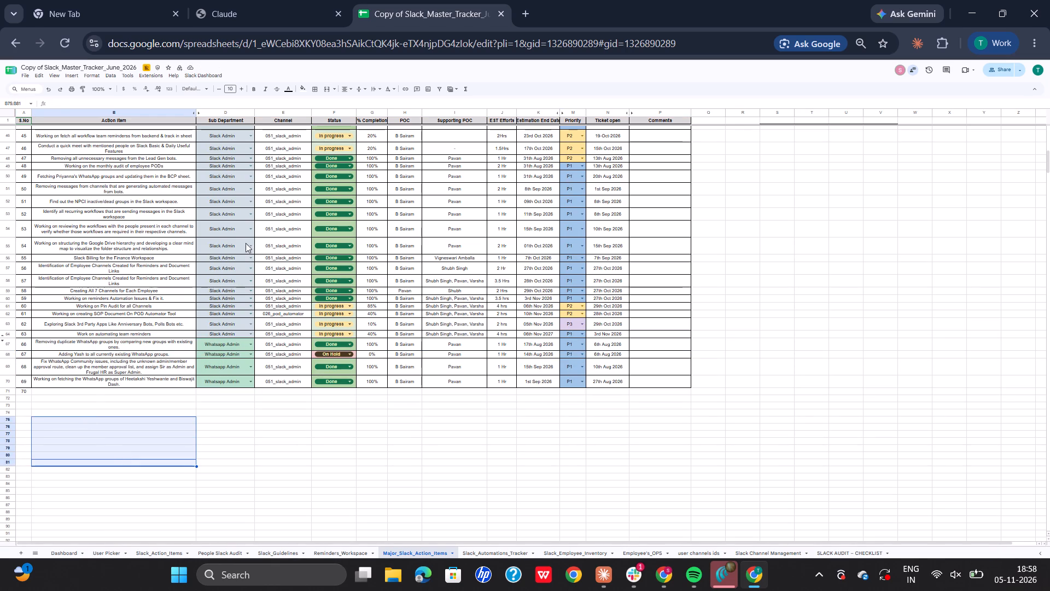
Hide rows 48 to 58 of the Major_Slack_Action_Items sheet, covering the tasks with S.No 47 to 57.
{"action": "left_click", "coordinate": [3, 160]}
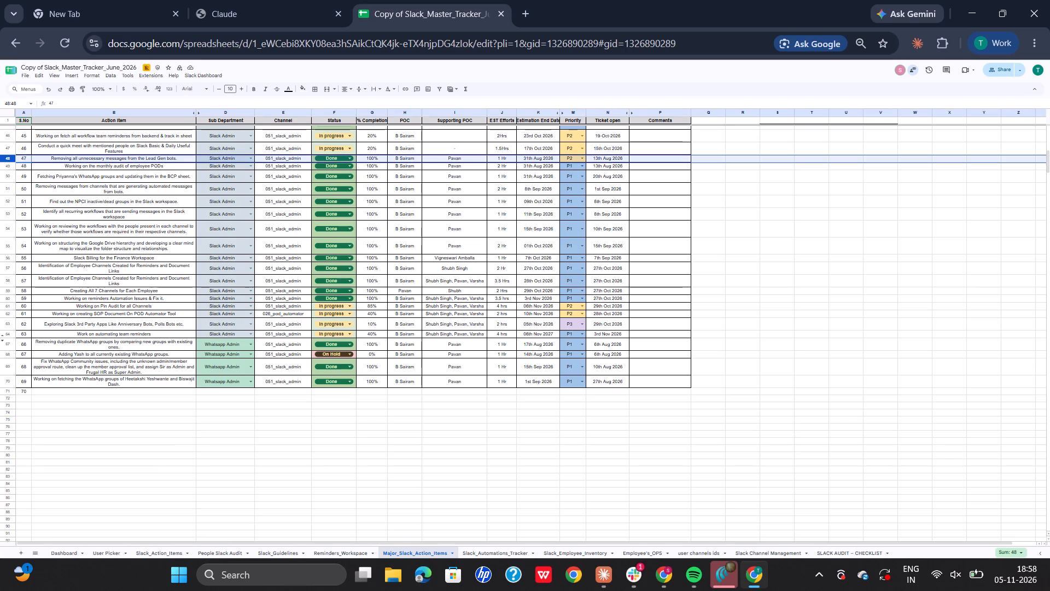
{"action": "key", "text": "shift+Down"}
{"action": "key", "text": "shift+Down"}
{"action": "key", "text": "shift+Down"}
{"action": "key", "text": "shift+Down"}
{"action": "key", "text": "shift+Down"}
{"action": "key", "text": "shift+Down"}
{"action": "key", "text": "shift+Down"}
{"action": "key", "text": "shift+Down"}
{"action": "key", "text": "shift+Down"}
{"action": "key", "text": "shift+Down"}
{"action": "key", "text": "shift+Down"}
{"action": "key", "text": "shift+Down"}
{"action": "key", "text": "shift+Down"}
{"action": "key", "text": "shift+Down"}
{"action": "key", "text": "shift+Down"}
{"action": "key", "text": "shift+Up"}
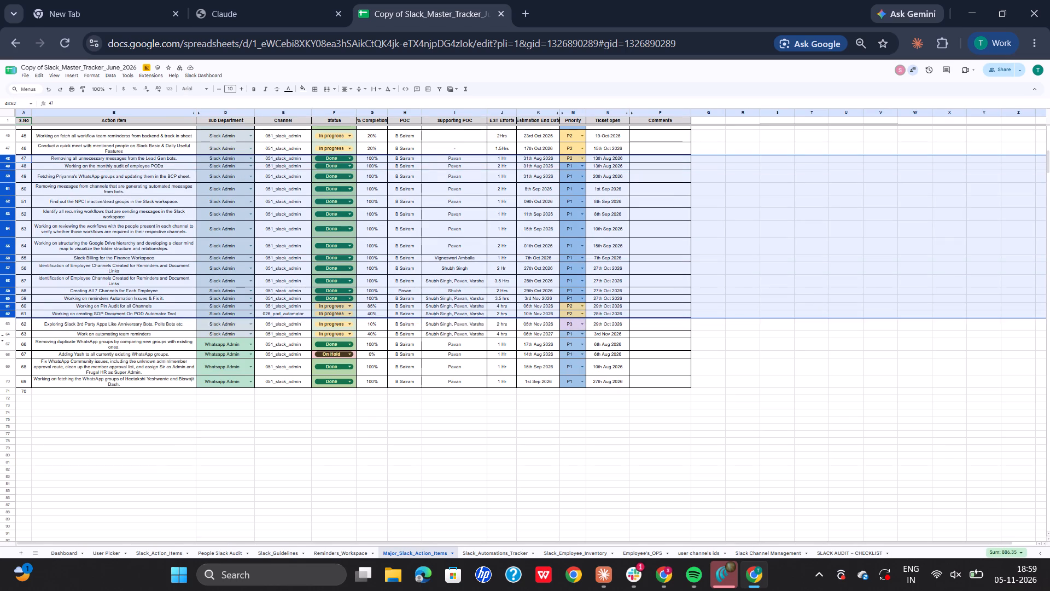
{"action": "key", "text": "shift+Up"}
{"action": "key", "text": "shift+Up"}
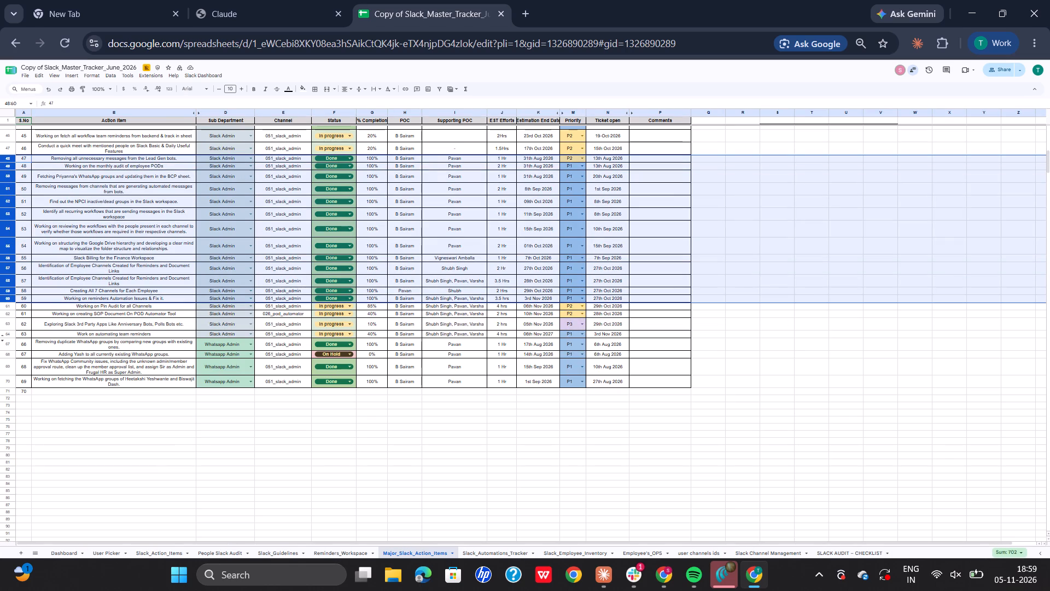
{"action": "key", "text": "shift+Up"}
{"action": "key", "text": "shift+Up"}
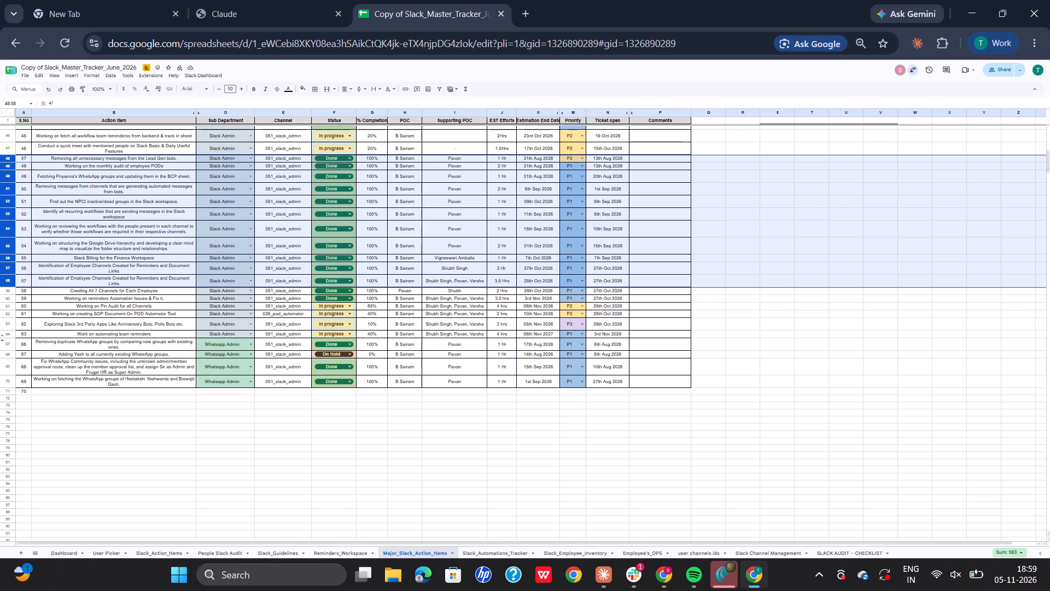
{"action": "right_click", "coordinate": [3, 160]}
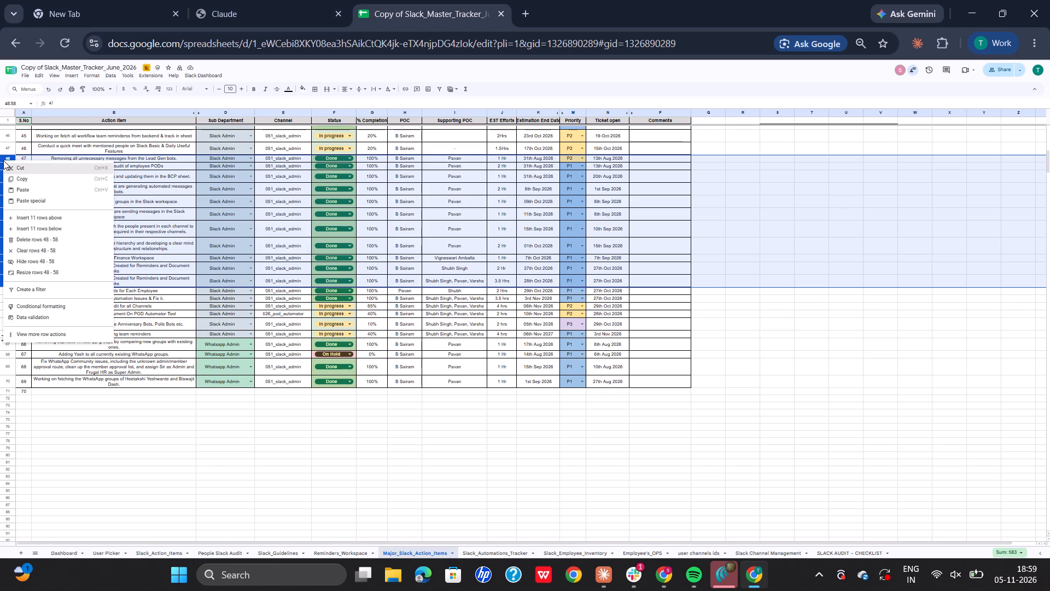
{"action": "left_click", "coordinate": [43, 263]}
{"action": "left_click", "coordinate": [215, 403]}
Hide rows 22 to 29 of the Major_Slack_Action_Items sheet, covering the tasks with S.No 21 to 28.
{"action": "scroll", "coordinate": [215, 403], "scroll_direction": "up", "scroll_amount": 2}
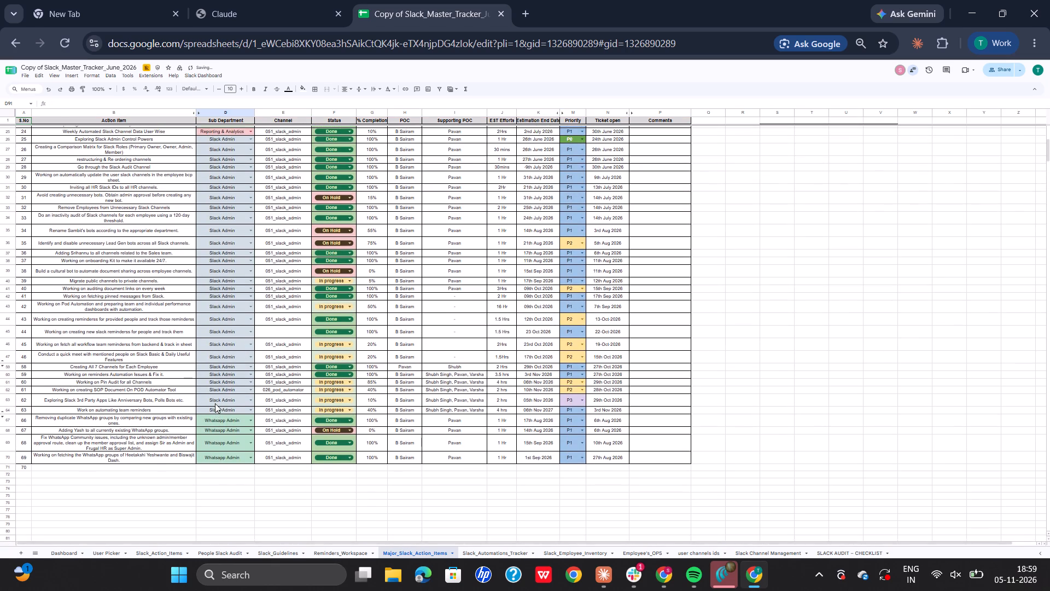
{"action": "scroll", "coordinate": [215, 403], "scroll_direction": "up", "scroll_amount": 2}
{"action": "scroll", "coordinate": [215, 403], "scroll_direction": "down", "scroll_amount": 1}
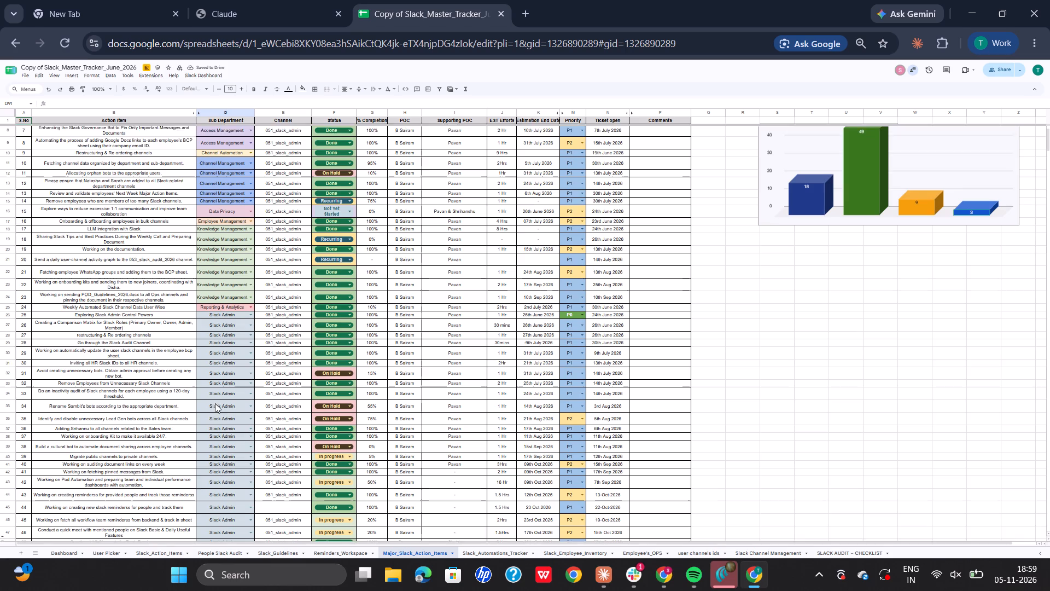
{"action": "scroll", "coordinate": [215, 403], "scroll_direction": "down", "scroll_amount": 1}
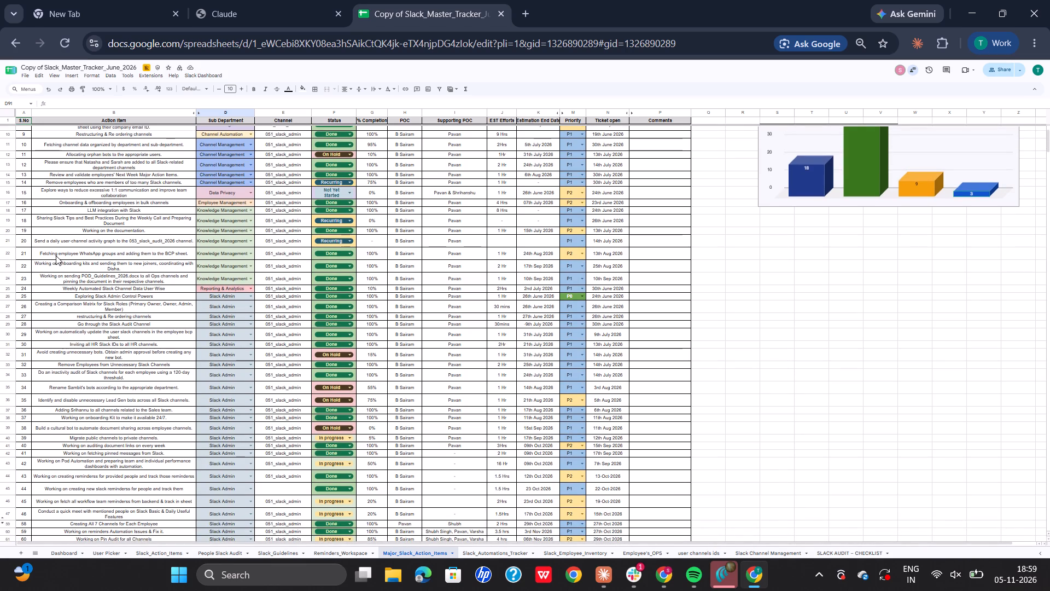
{"action": "left_click", "coordinate": [11, 252]}
{"action": "key", "text": "shift+Down"}
{"action": "key", "text": "shift+Down"}
{"action": "key", "text": "shift+Down"}
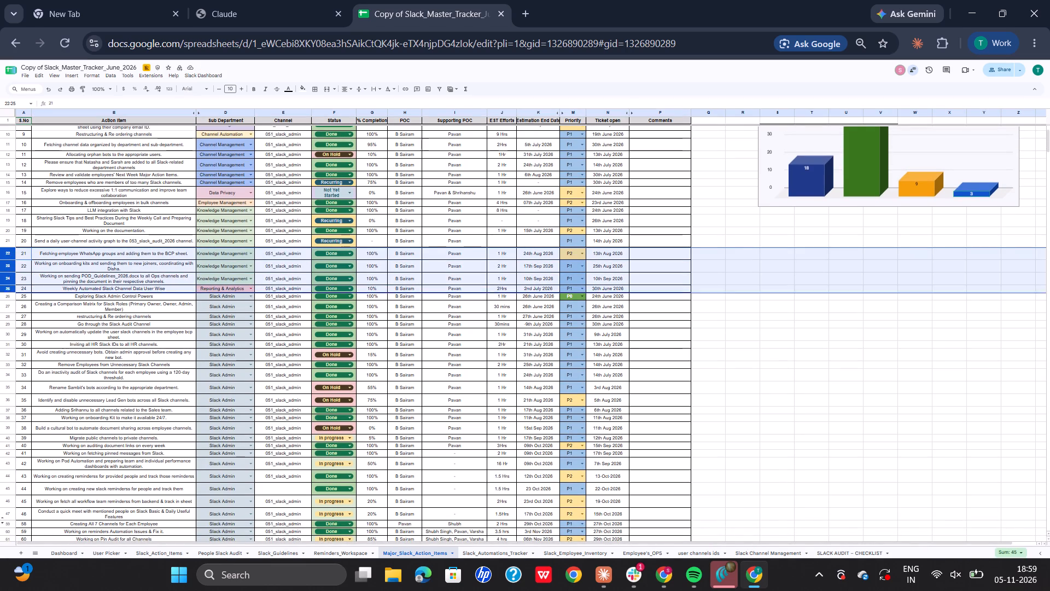
{"action": "key", "text": "shift+Down"}
{"action": "key", "text": "shift+Down"}
{"action": "key", "text": "shift+Down"}
{"action": "key", "text": "shift+Down"}
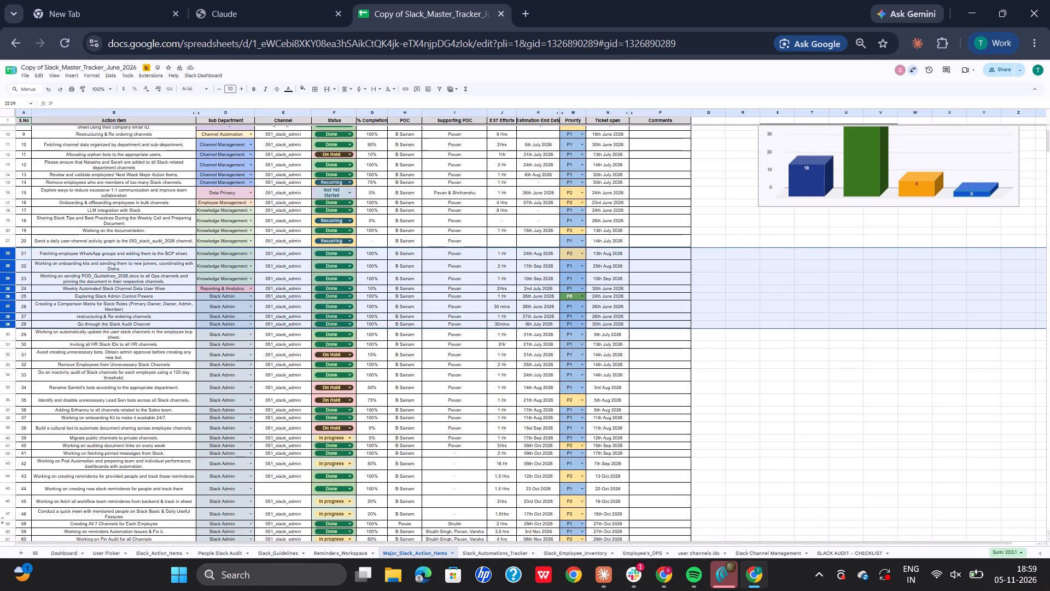
{"action": "right_click", "coordinate": [11, 252]}
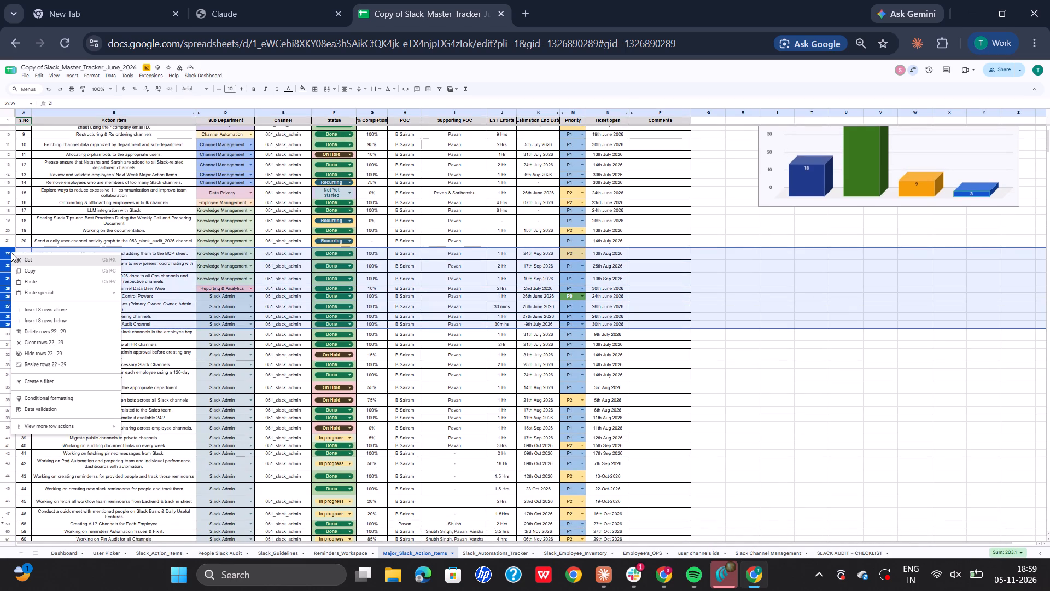
{"action": "left_click", "coordinate": [45, 355]}
{"action": "scroll", "coordinate": [372, 404], "scroll_direction": "down", "scroll_amount": 2}
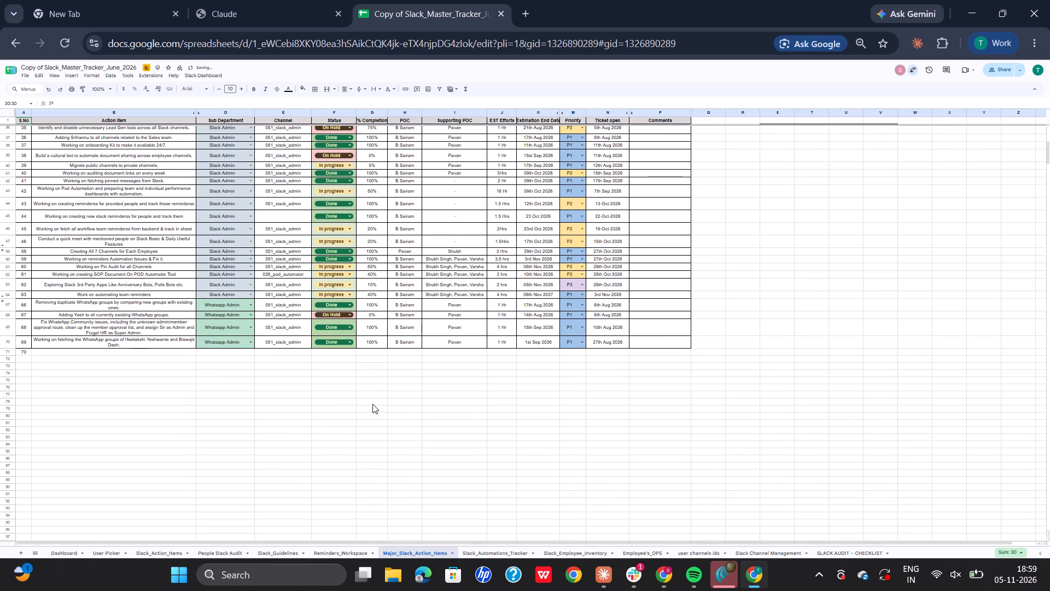
Hide rows 4 to 10 of the Major_Slack_Action_Items sheet, which hold the tasks with S.No 3 to 9.
{"action": "scroll", "coordinate": [372, 404], "scroll_direction": "down", "scroll_amount": 1}
{"action": "scroll", "coordinate": [372, 404], "scroll_direction": "up", "scroll_amount": 4}
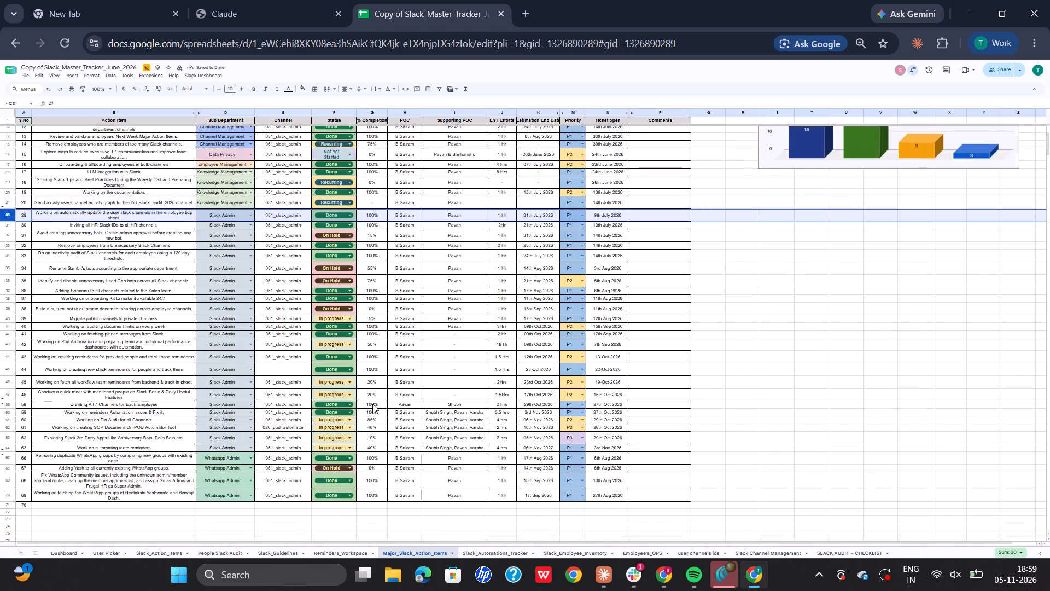
{"action": "scroll", "coordinate": [372, 404], "scroll_direction": "up", "scroll_amount": 4}
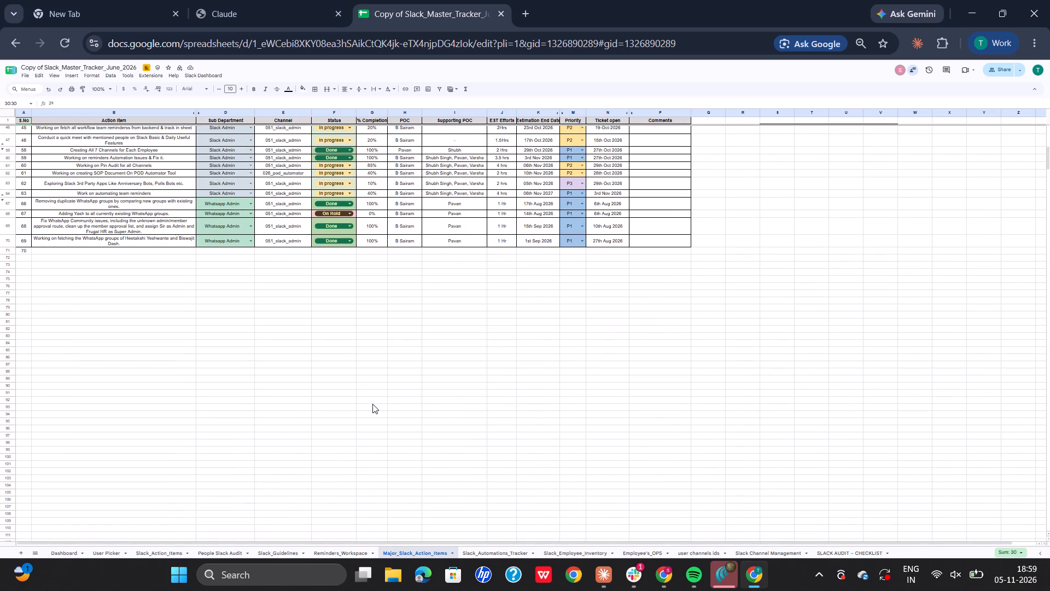
{"action": "scroll", "coordinate": [372, 404], "scroll_direction": "up", "scroll_amount": 8}
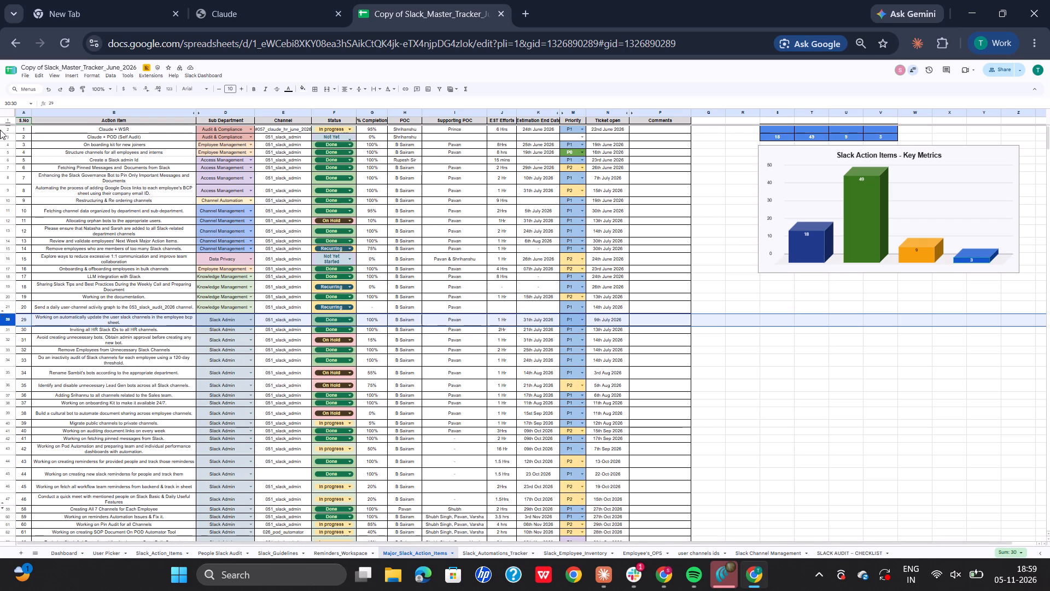
{"action": "left_click", "coordinate": [5, 147]}
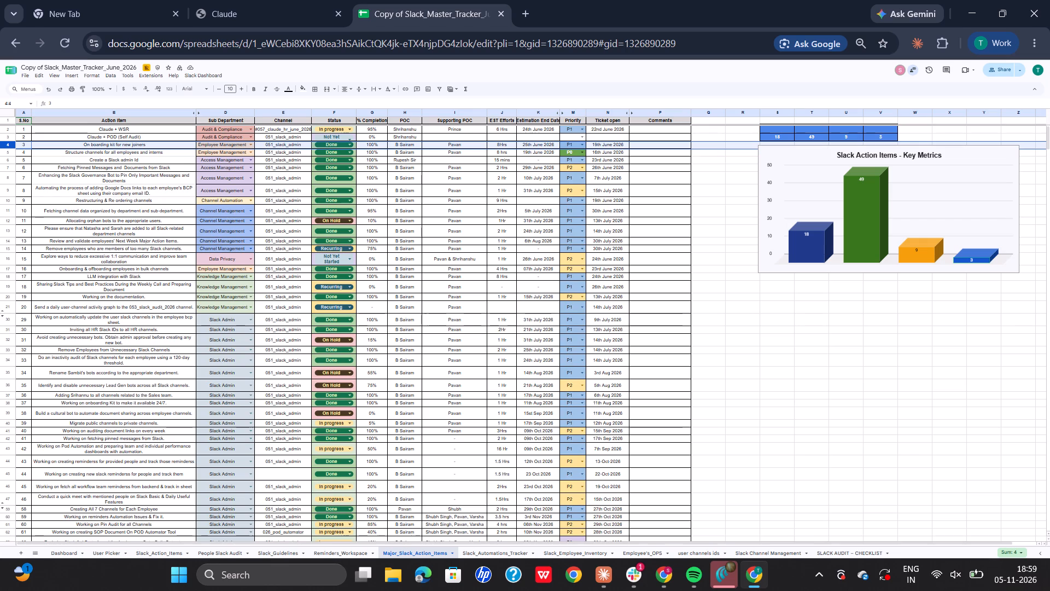
{"action": "key", "text": "shift+Down"}
{"action": "key", "text": "shift+Down"}
{"action": "key", "text": "shift+Down"}
{"action": "key", "text": "shift+Down"}
{"action": "key", "text": "shift+Down"}
{"action": "key", "text": "shift+Down"}
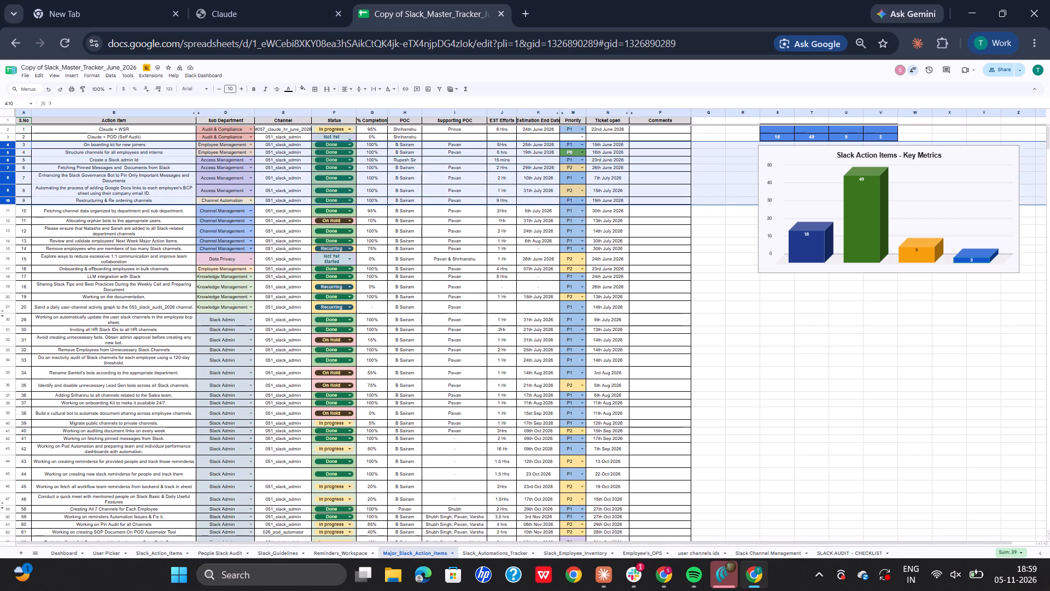
{"action": "right_click", "coordinate": [5, 147]}
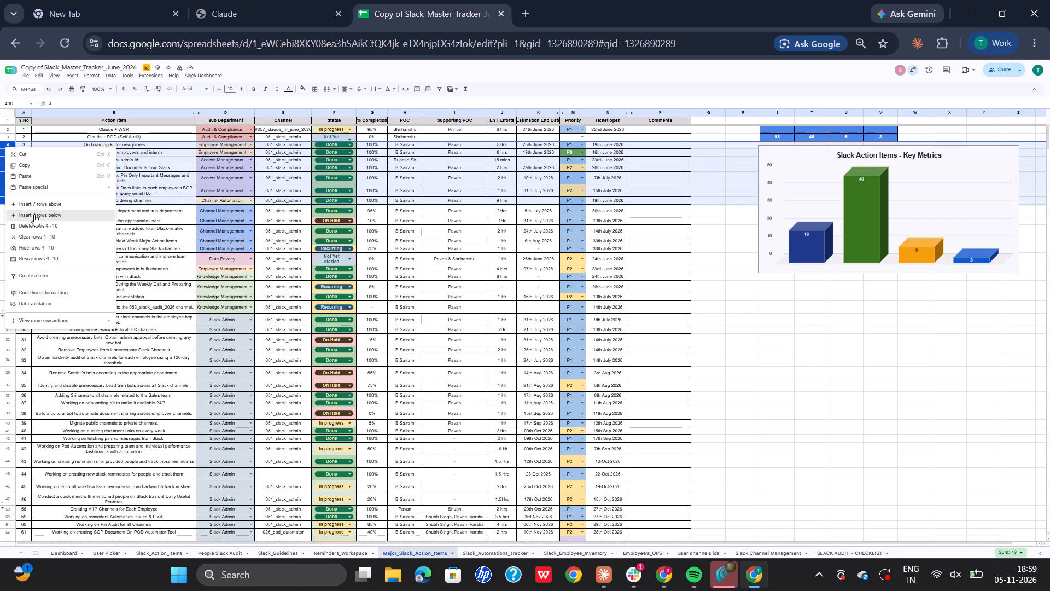
{"action": "left_click", "coordinate": [33, 245]}
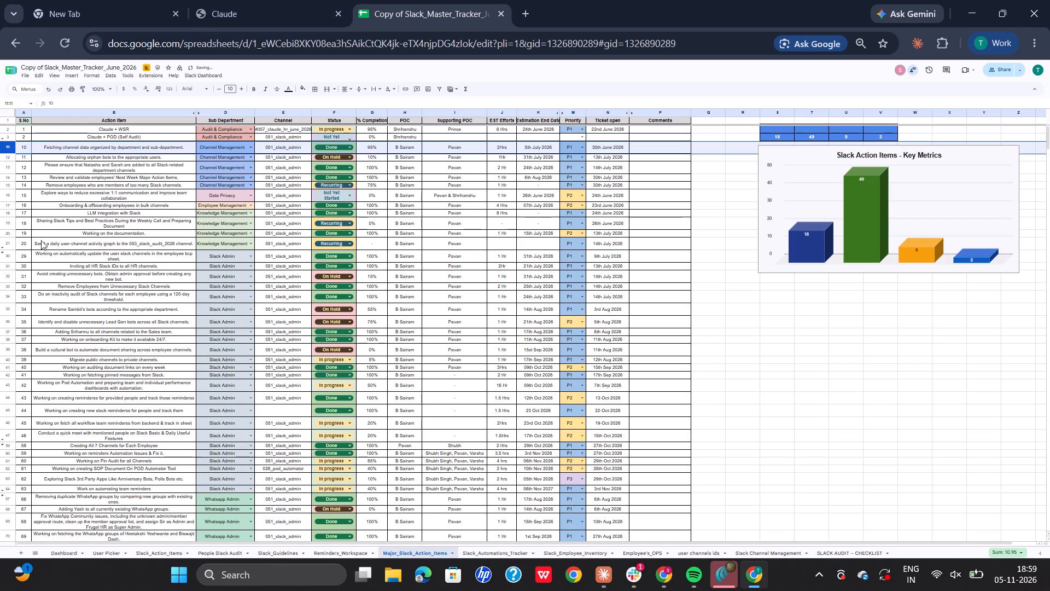
Look over the whole Major_Slack_Action_Items table at a reduced zoom, from its first tasks down to row 71.
{"action": "scroll", "coordinate": [139, 215], "scroll_direction": "right", "scroll_amount": 2}
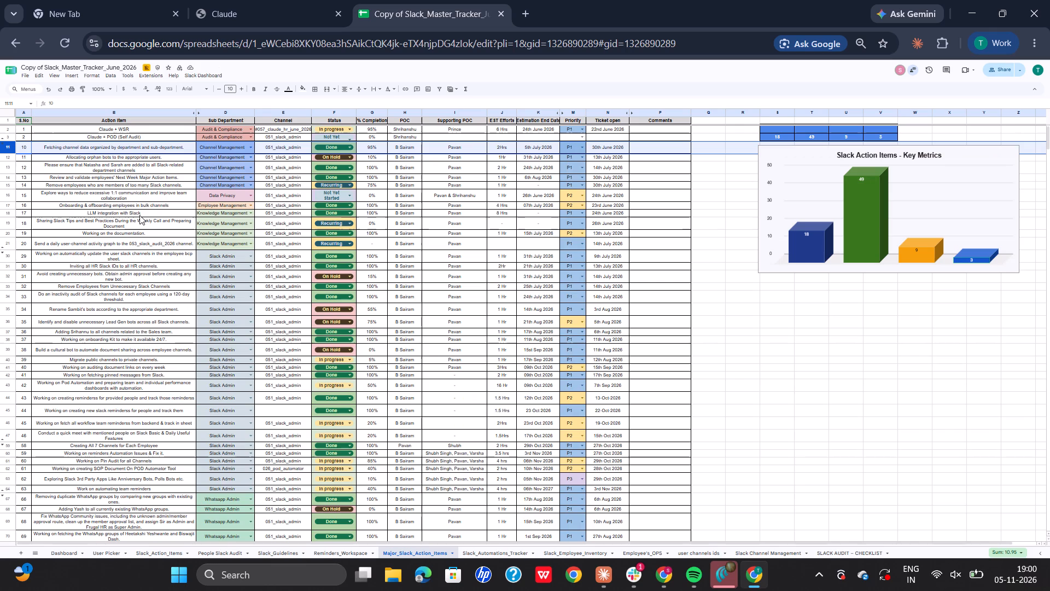
{"action": "scroll", "coordinate": [289, 419], "scroll_direction": "down", "scroll_amount": 2}
{"action": "scroll", "coordinate": [289, 419], "scroll_direction": "up", "scroll_amount": 2}
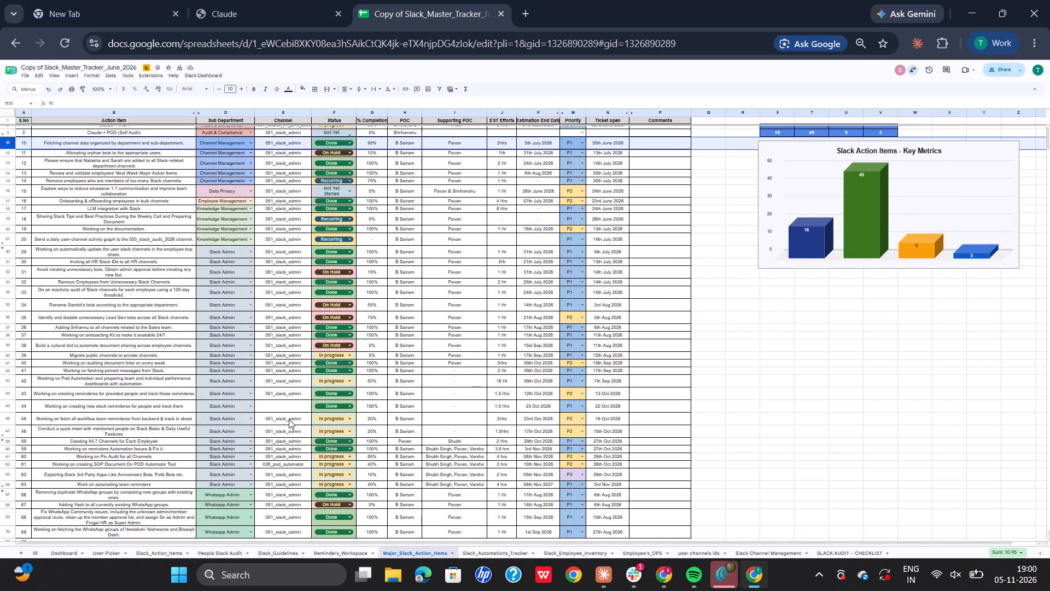
{"action": "key", "text": "ctrl+minus"}
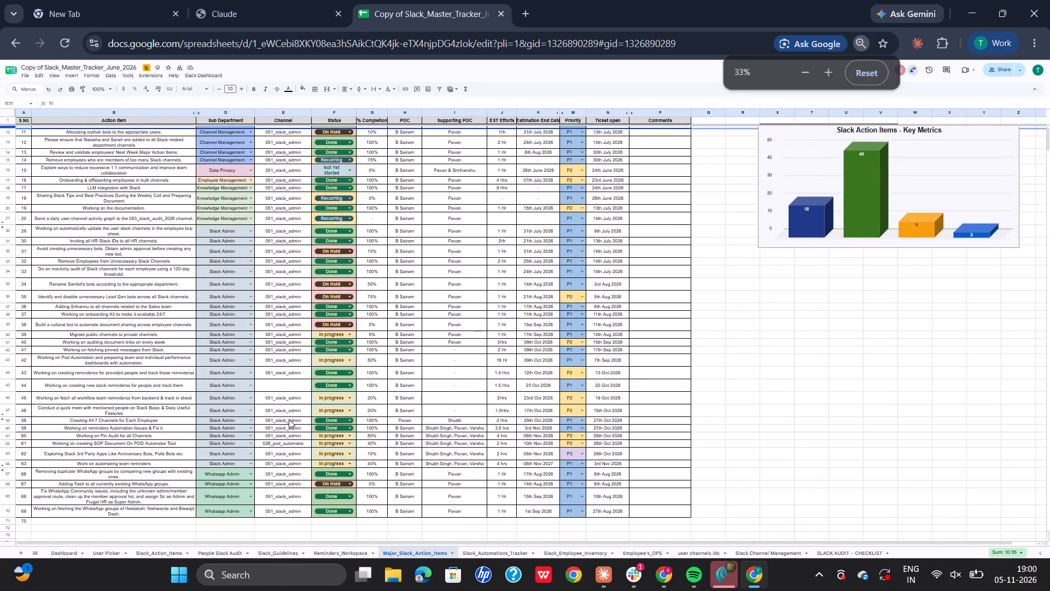
{"action": "scroll", "coordinate": [390, 357], "scroll_direction": "up", "scroll_amount": 1}
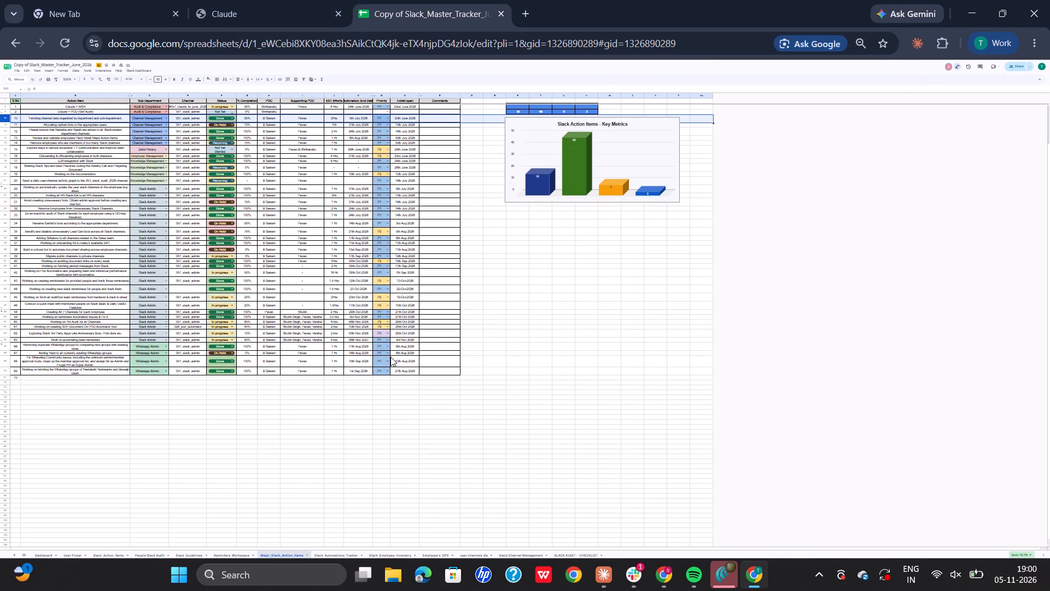
{"action": "scroll", "coordinate": [390, 357], "scroll_direction": "right", "scroll_amount": 3}
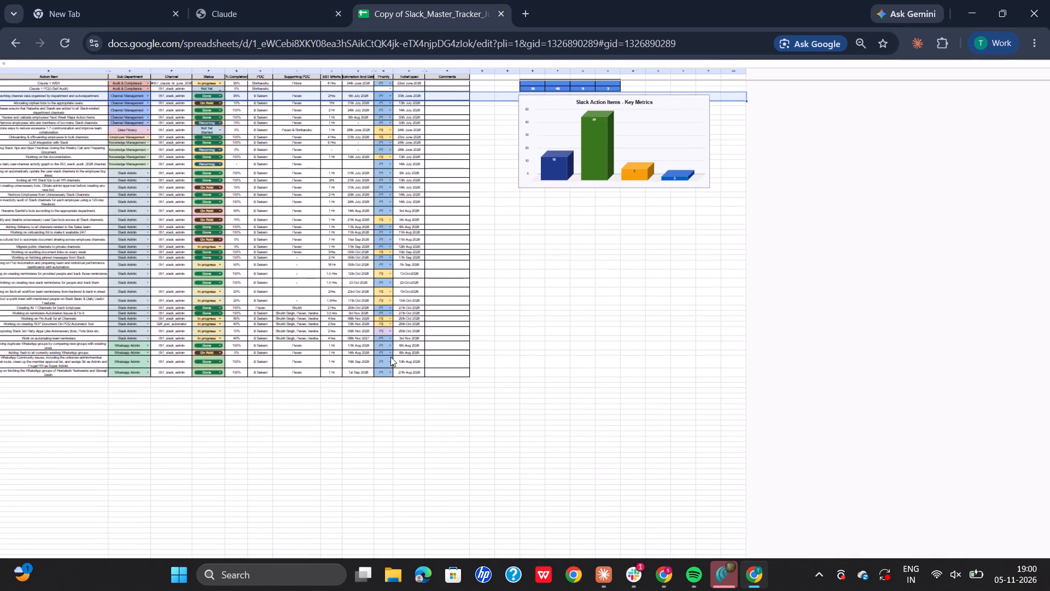
{"action": "scroll", "coordinate": [390, 357], "scroll_direction": "up", "scroll_amount": 2}
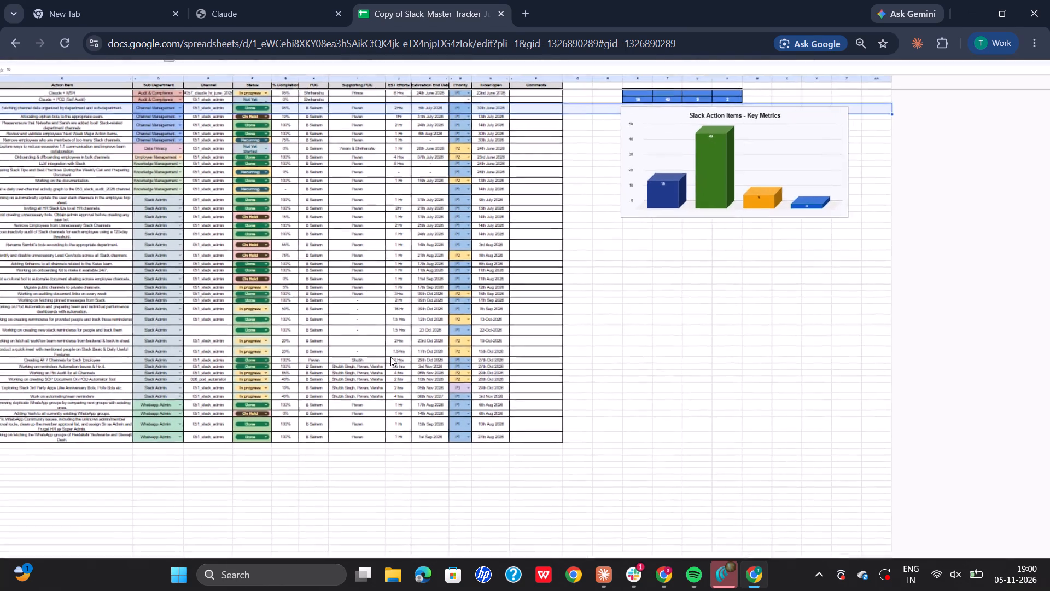
{"action": "scroll", "coordinate": [390, 357], "scroll_direction": "right", "scroll_amount": 3}
{"action": "scroll", "coordinate": [390, 357], "scroll_direction": "up", "scroll_amount": 1}
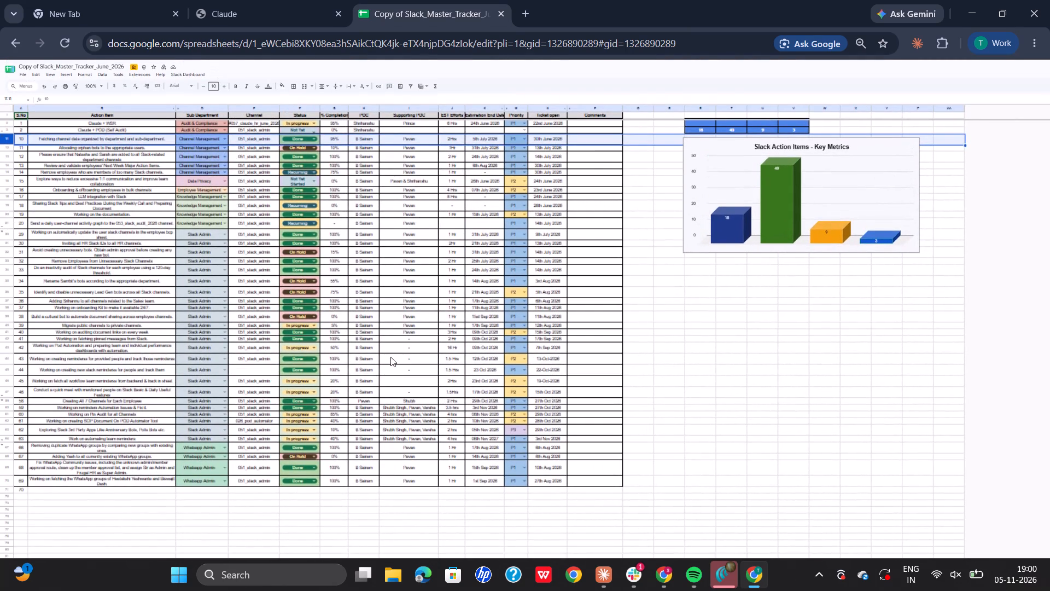
{"action": "scroll", "coordinate": [390, 357], "scroll_direction": "right", "scroll_amount": 1}
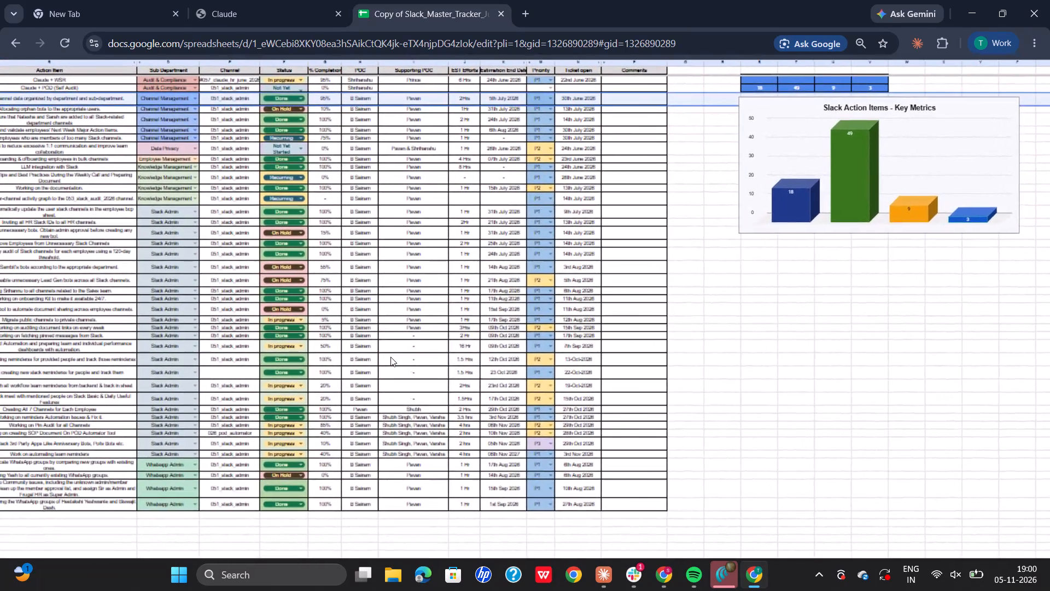
{"action": "scroll", "coordinate": [390, 357], "scroll_direction": "right", "scroll_amount": 3}
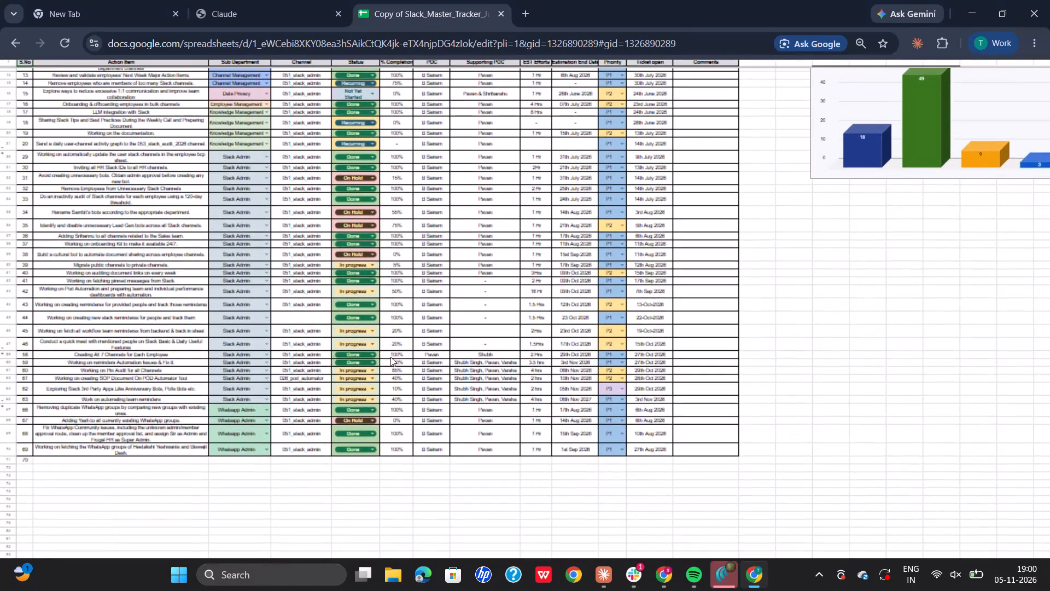
{"action": "scroll", "coordinate": [390, 357], "scroll_direction": "right", "scroll_amount": 1}
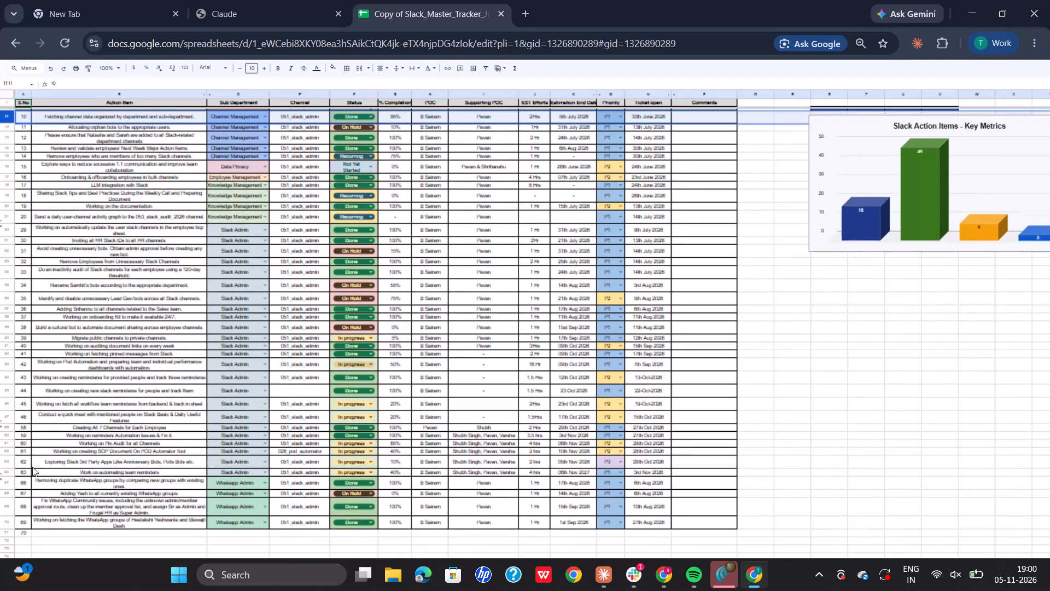
Clear the serial number 70 from cell A71, below the last task of the Major_Slack_Action_Items table.
{"action": "triple_click", "coordinate": [24, 530]}
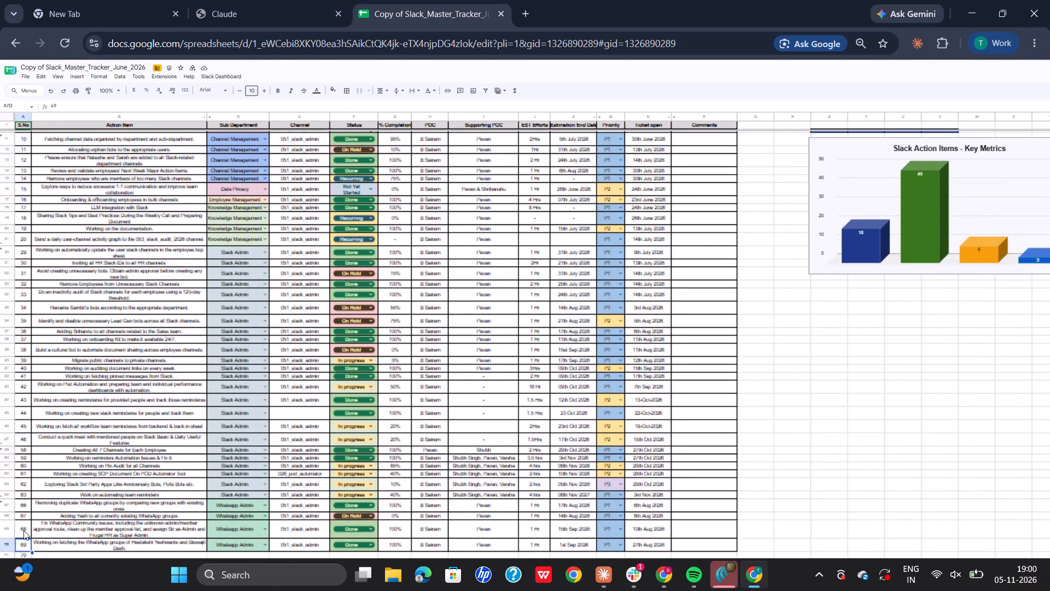
{"action": "scroll", "coordinate": [24, 530], "scroll_direction": "down", "scroll_amount": 1}
{"action": "left_click", "coordinate": [25, 392]}
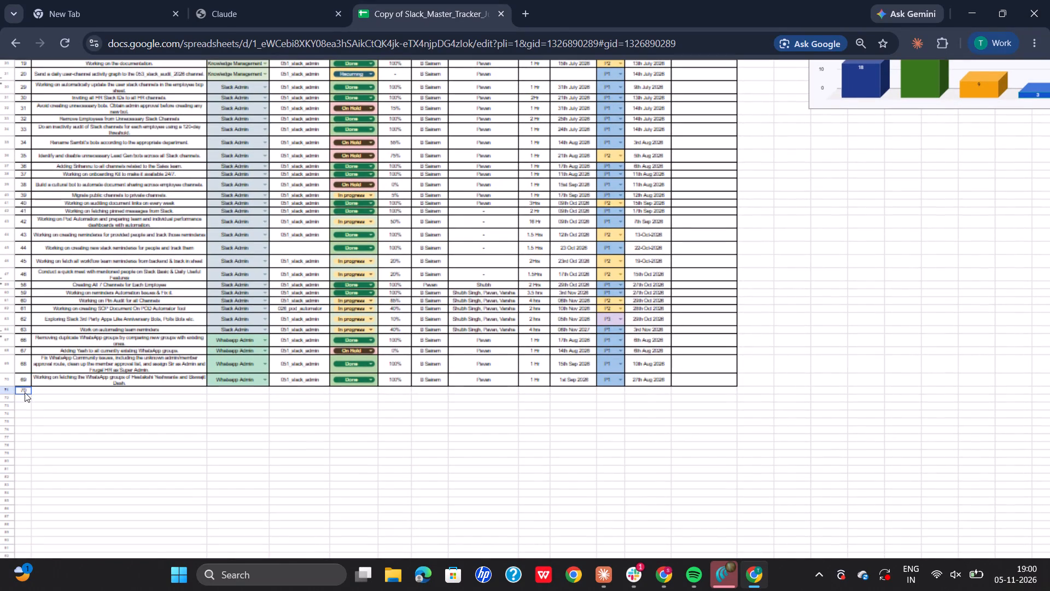
{"action": "left_click", "coordinate": [25, 392]}
{"action": "key", "text": "BackSpace"}
{"action": "key", "text": "BackSpace"}
{"action": "left_click", "coordinate": [266, 474]}
Fit the table in view and take a screenshot of it, spanning the S.No to Comments columns and the header through S.No 69.
{"action": "scroll", "coordinate": [266, 474], "scroll_direction": "up", "scroll_amount": 1}
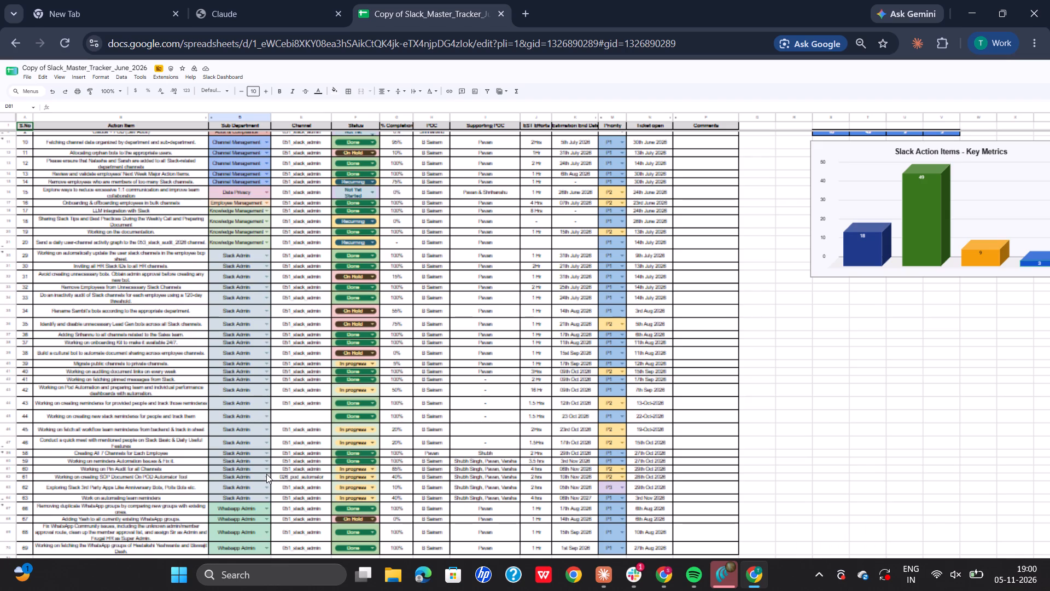
{"action": "key", "text": "ctrl+minus"}
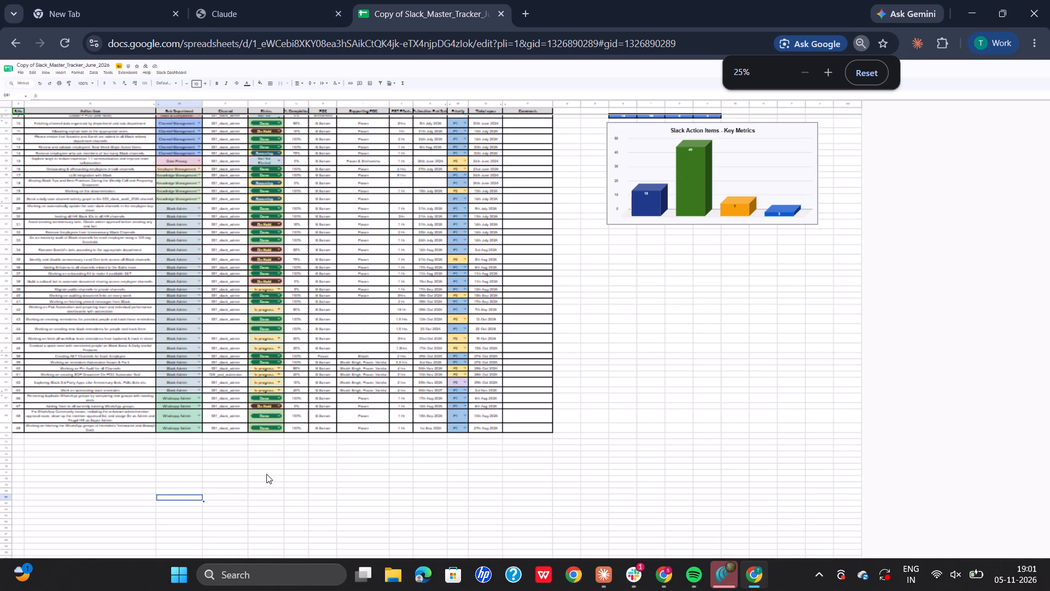
{"action": "key", "text": "ctrl+plus"}
{"action": "key", "text": "ctrl+plus"}
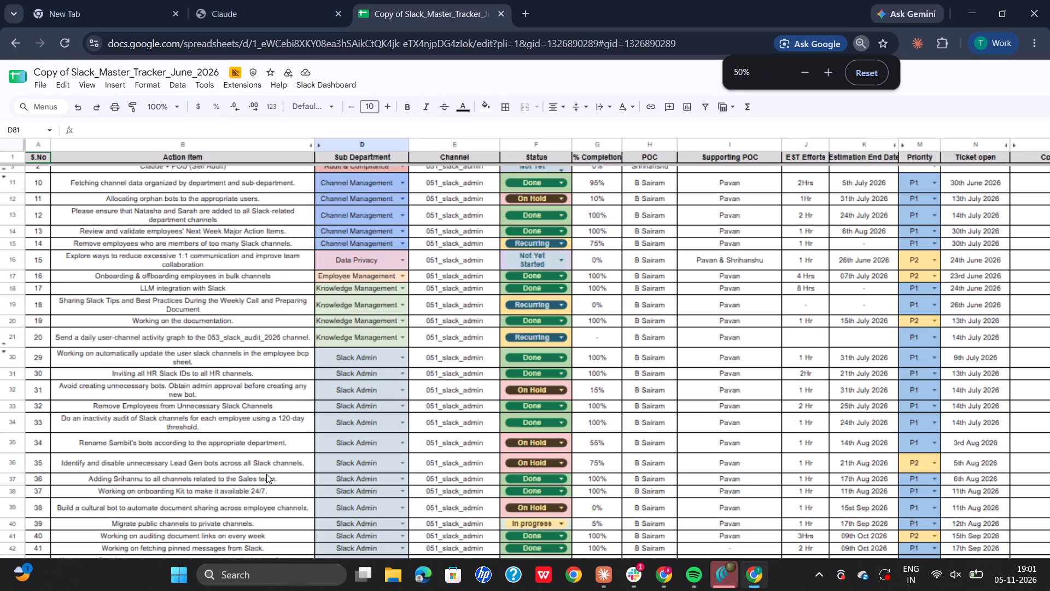
{"action": "scroll", "coordinate": [415, 443], "scroll_direction": "down", "scroll_amount": 1}
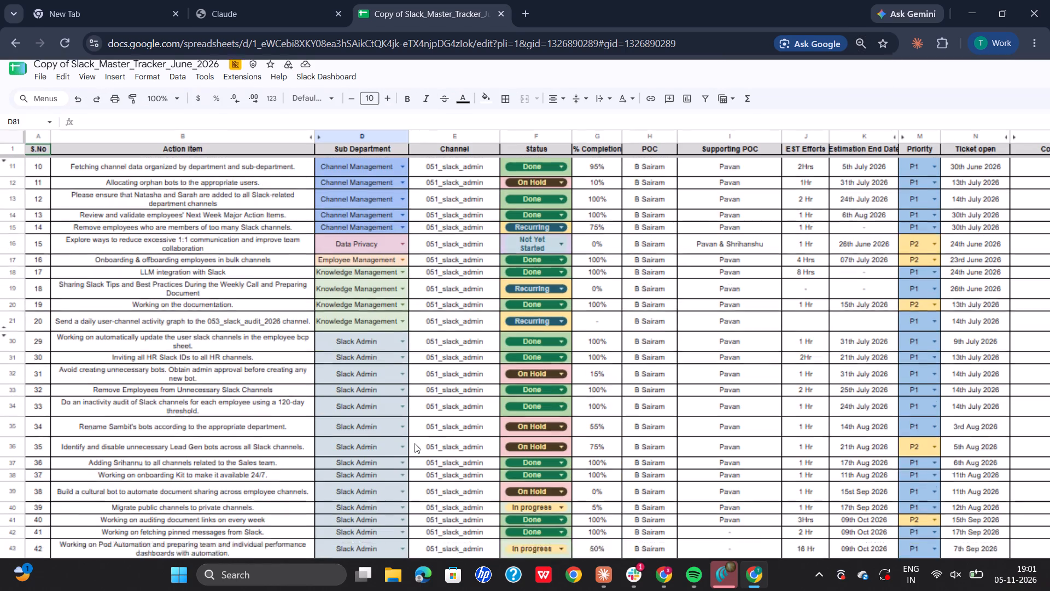
{"action": "scroll", "coordinate": [415, 443], "scroll_direction": "down", "scroll_amount": 2}
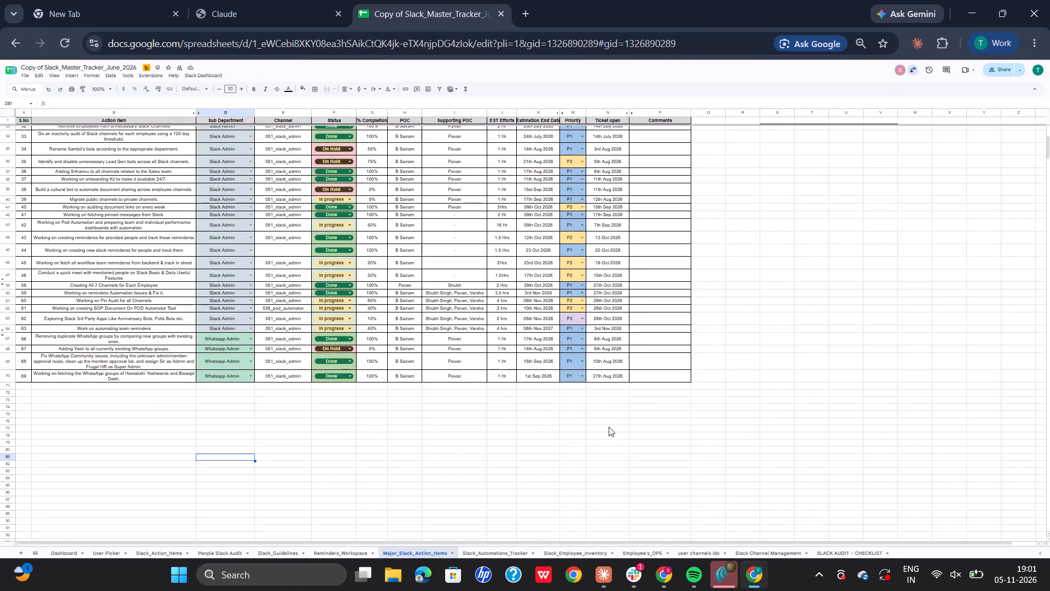
{"action": "scroll", "coordinate": [600, 428], "scroll_direction": "up", "scroll_amount": 2}
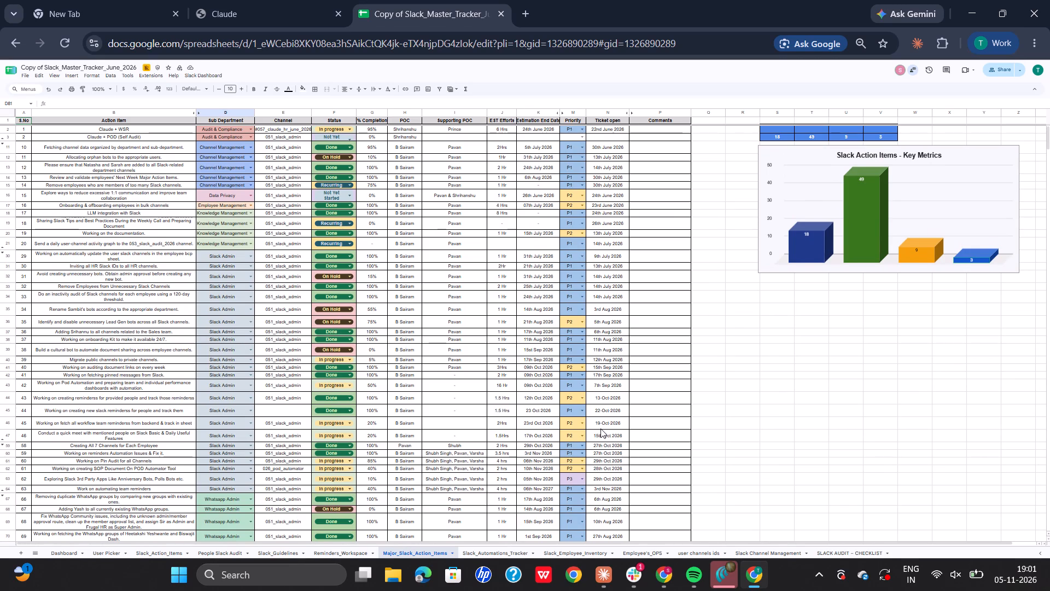
{"action": "scroll", "coordinate": [675, 376], "scroll_direction": "down", "scroll_amount": 1}
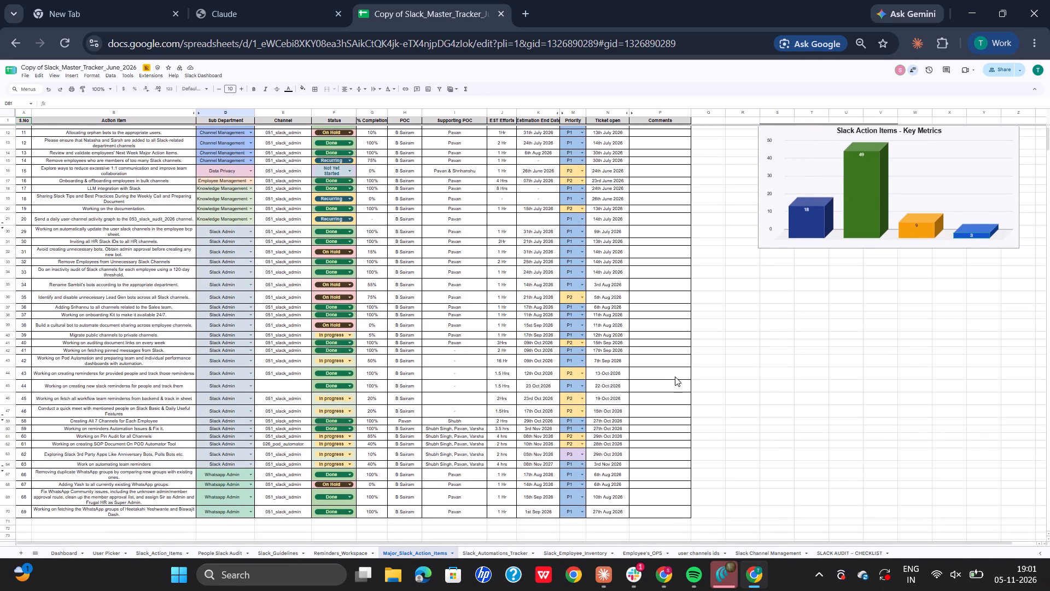
{"action": "scroll", "coordinate": [675, 376], "scroll_direction": "up", "scroll_amount": 1}
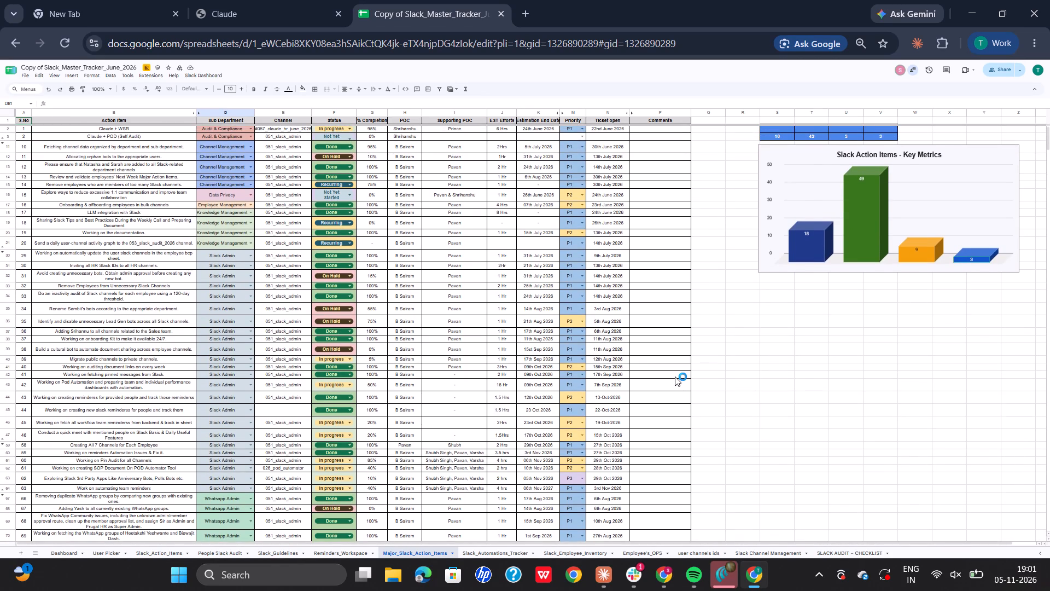
{"action": "key", "text": "Print"}
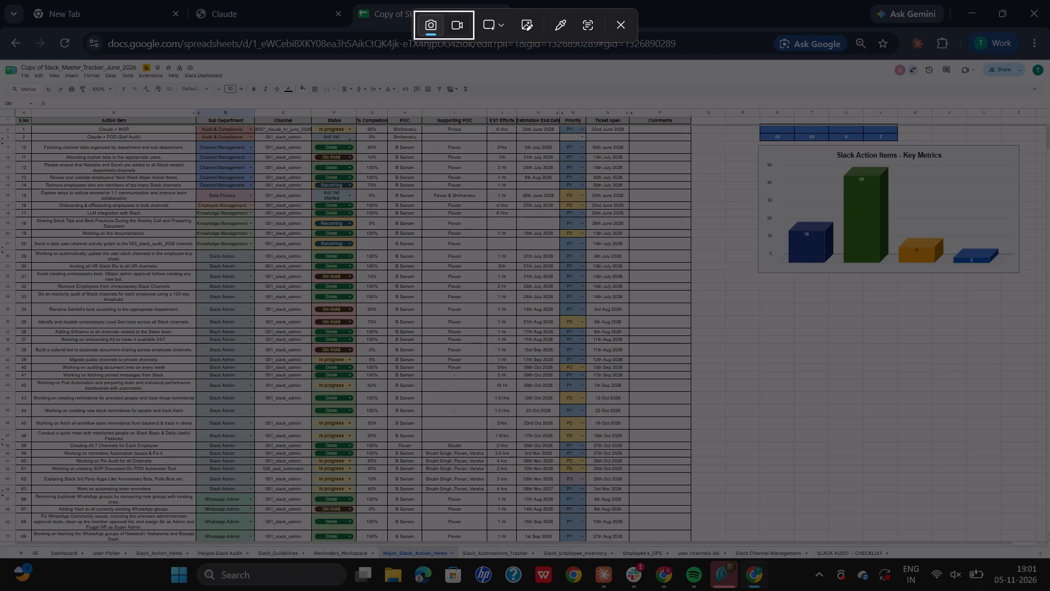
{"action": "left_click_drag", "start_coordinate": [15, 108], "coordinate": [649, 546]}
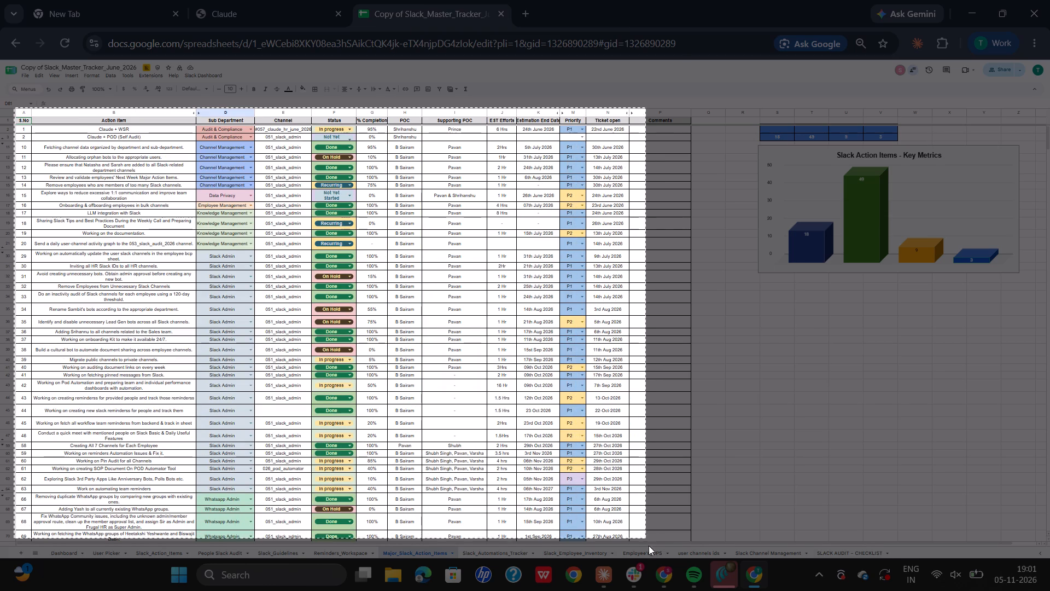
{"action": "left_click_drag", "start_coordinate": [649, 546], "coordinate": [674, 552]}
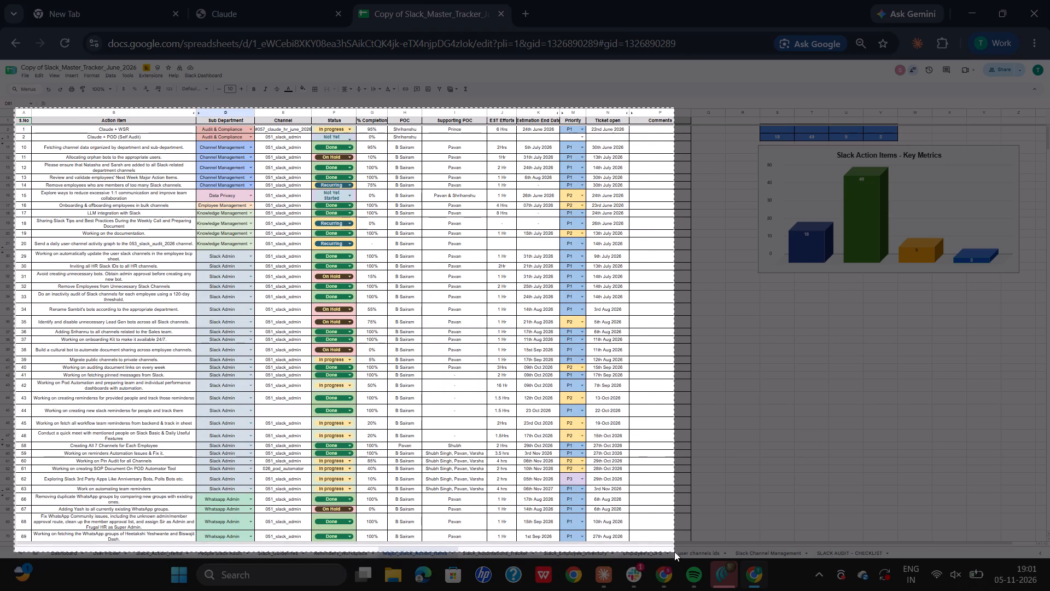
{"action": "left_click_drag", "start_coordinate": [674, 552], "coordinate": [689, 542]}
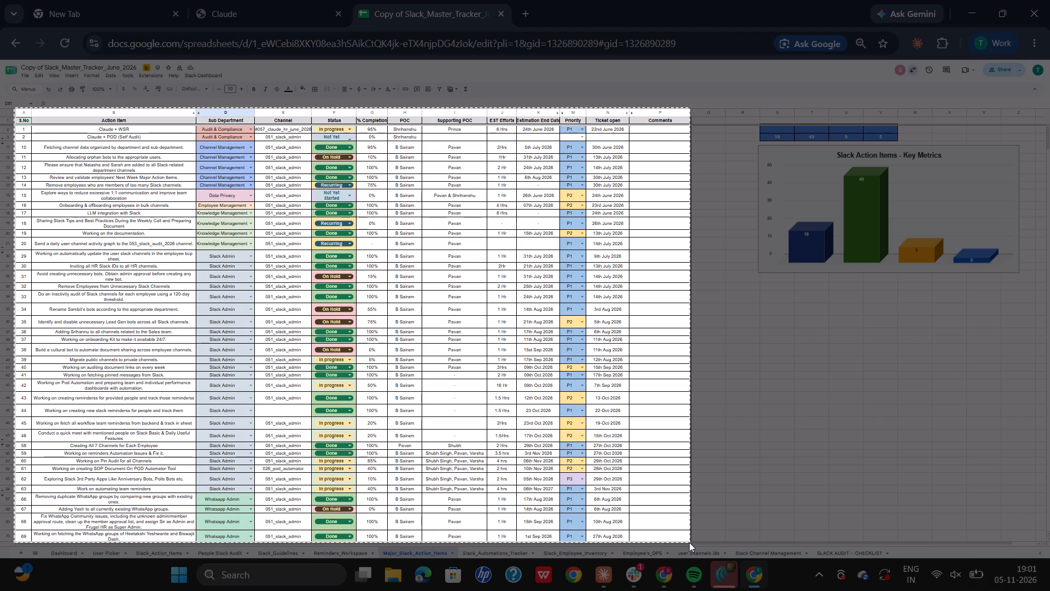
{"action": "left_click_drag", "start_coordinate": [689, 542], "coordinate": [690, 541]}
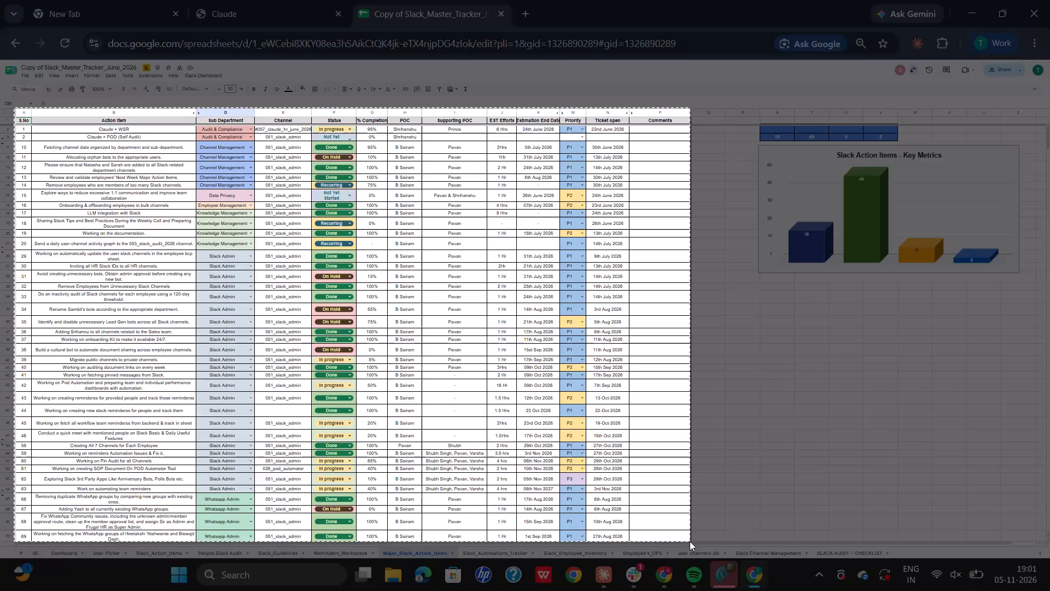
{"action": "left_click_drag", "start_coordinate": [690, 541], "coordinate": [655, 537]}
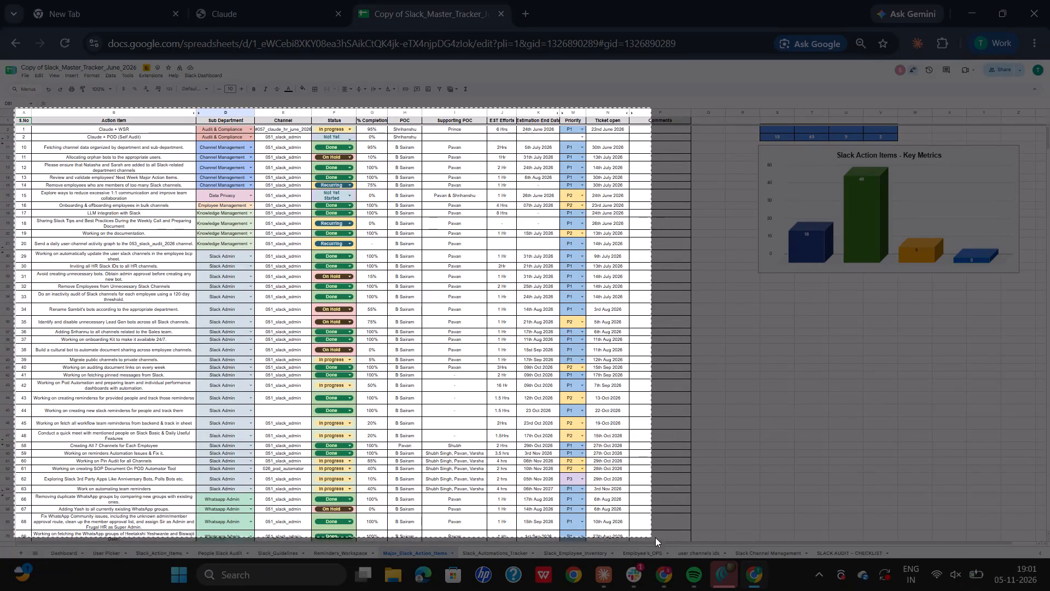
{"action": "left_click_drag", "start_coordinate": [655, 537], "coordinate": [691, 541]}
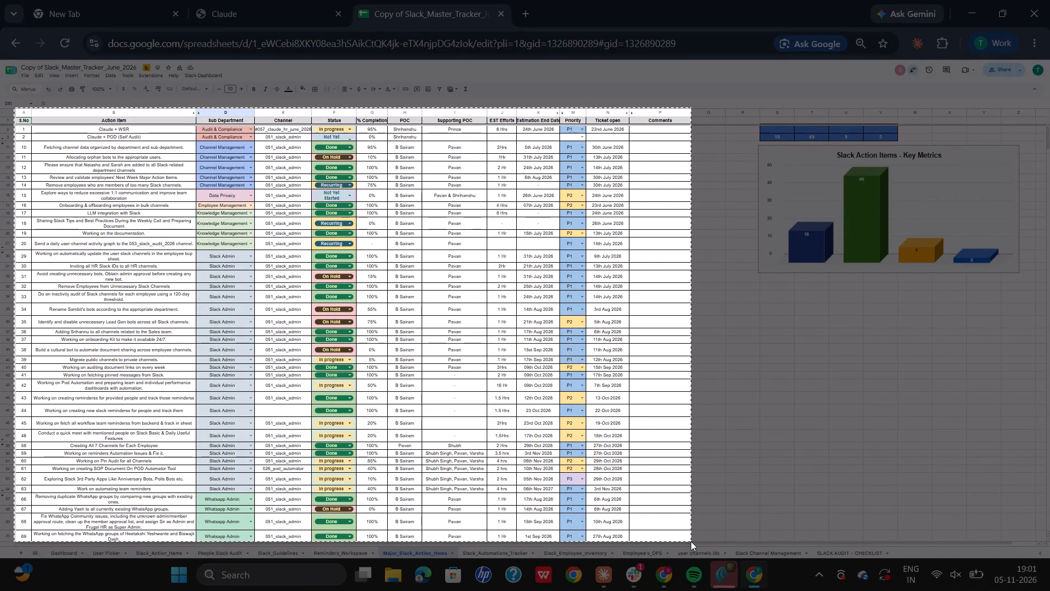
{"action": "left_click_drag", "start_coordinate": [691, 541], "coordinate": [692, 541]}
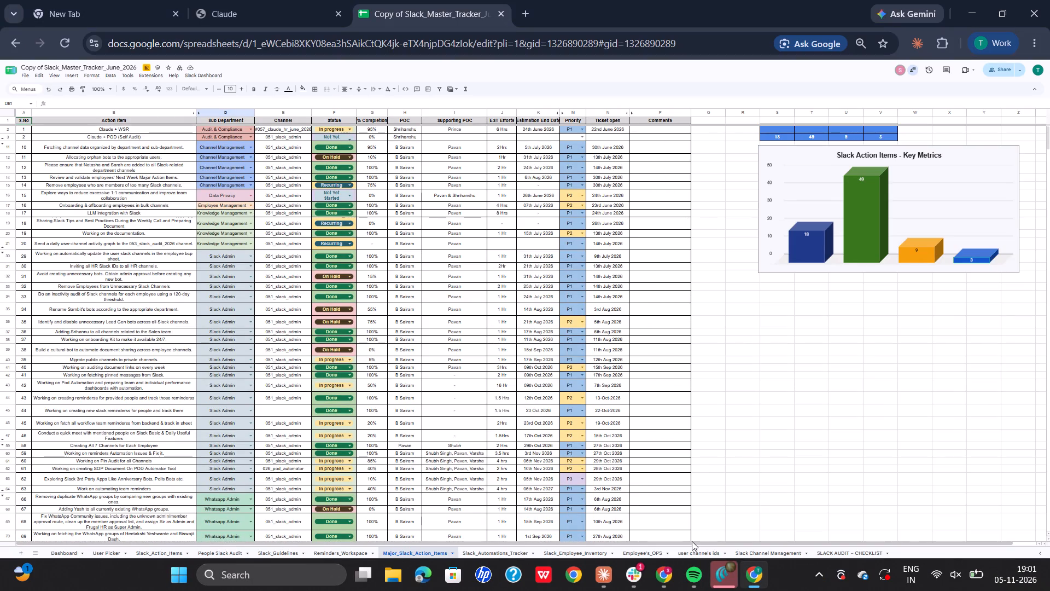
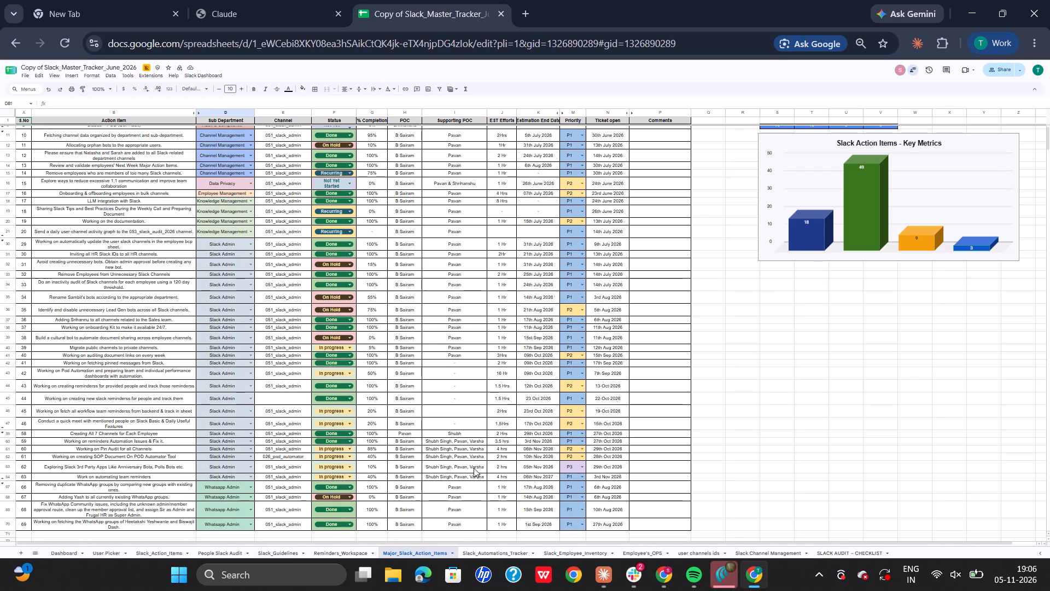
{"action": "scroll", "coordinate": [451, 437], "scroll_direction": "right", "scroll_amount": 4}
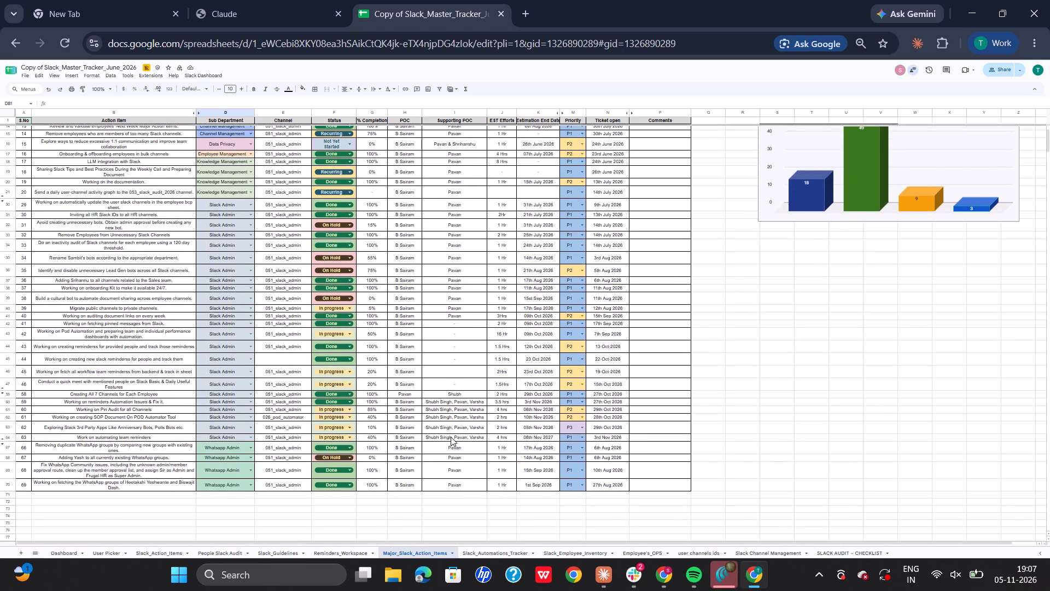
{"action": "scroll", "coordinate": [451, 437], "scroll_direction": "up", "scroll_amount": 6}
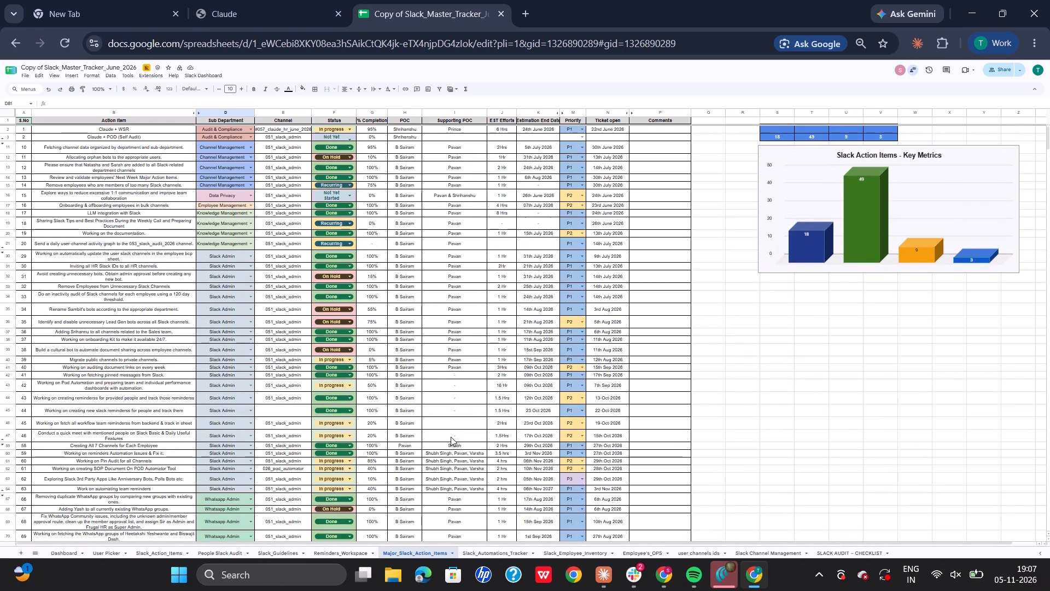
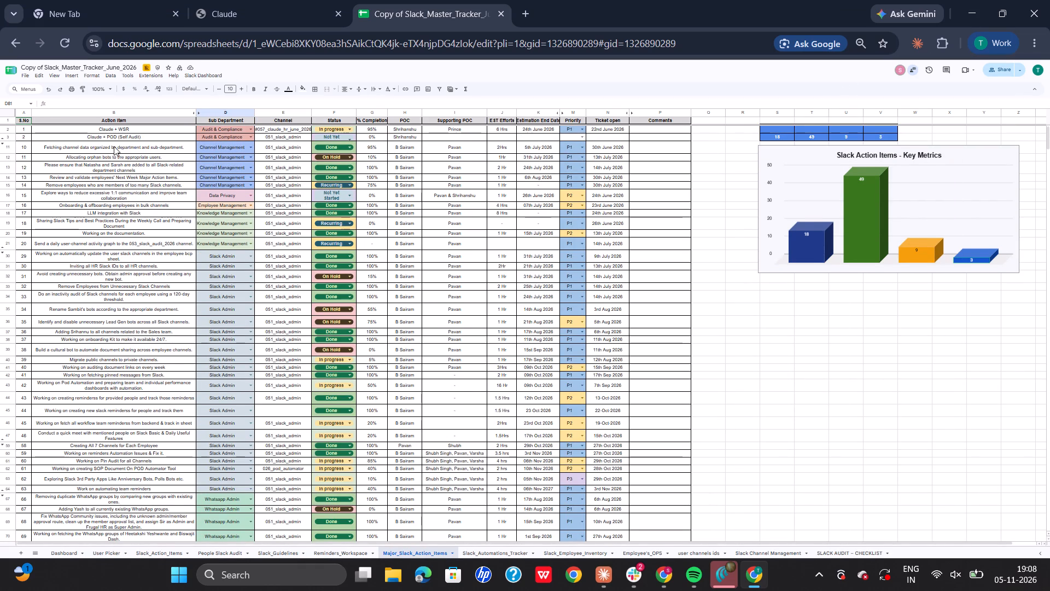
{"action": "scroll", "coordinate": [98, 149], "scroll_direction": "right", "scroll_amount": 1}
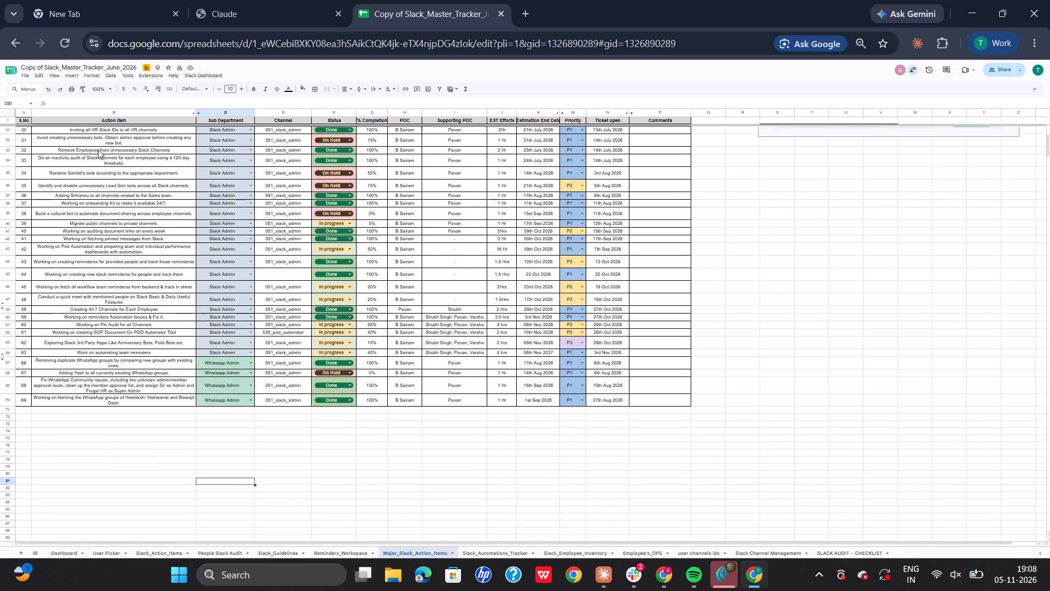
{"action": "scroll", "coordinate": [98, 149], "scroll_direction": "right", "scroll_amount": 3}
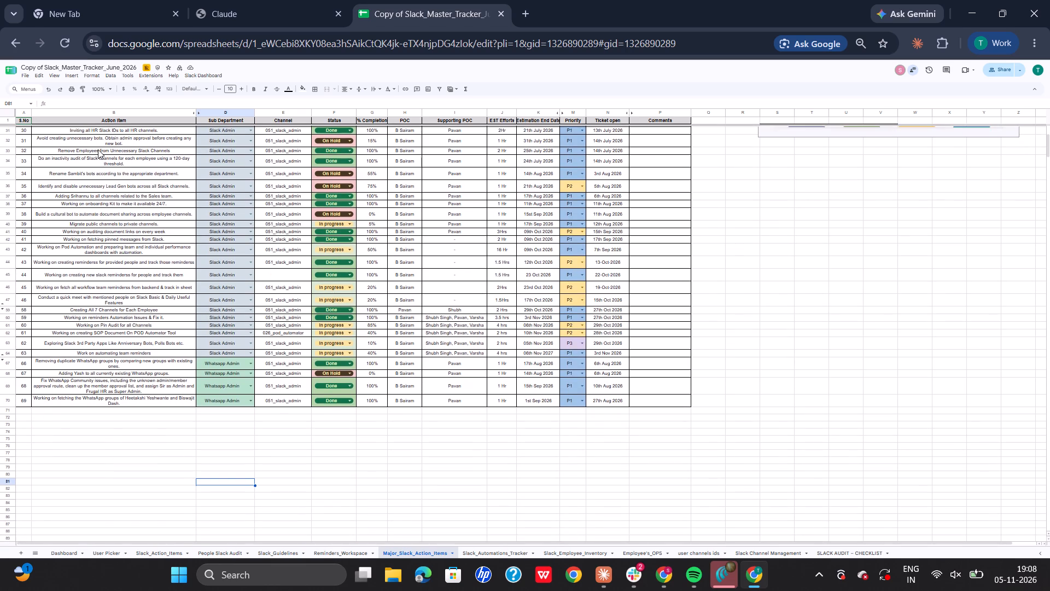
{"action": "scroll", "coordinate": [98, 149], "scroll_direction": "right", "scroll_amount": 4}
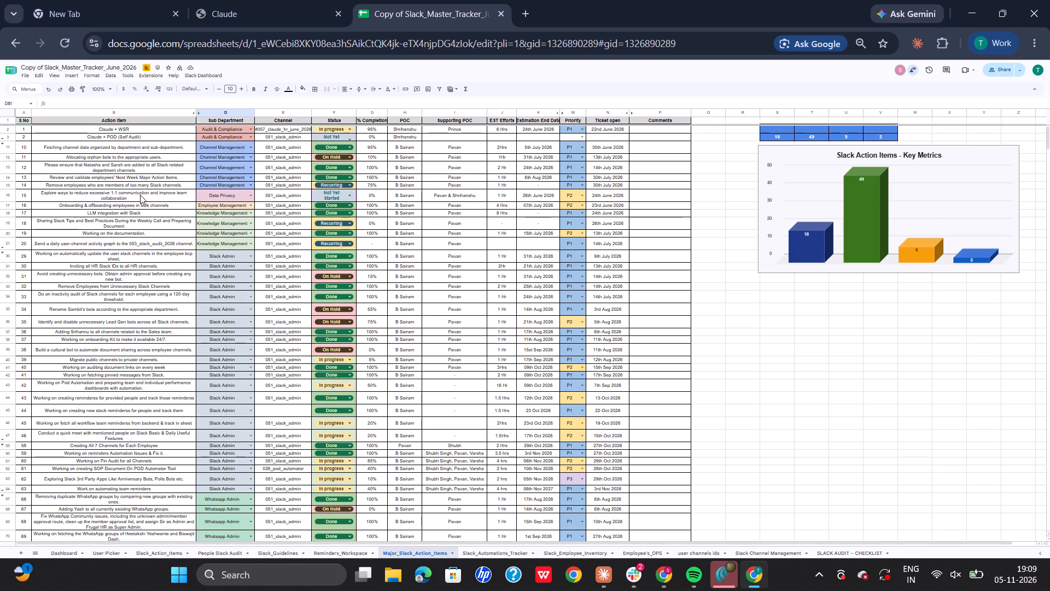
{"action": "scroll", "coordinate": [140, 195], "scroll_direction": "right", "scroll_amount": 3}
{"action": "scroll", "coordinate": [140, 195], "scroll_direction": "up", "scroll_amount": 6}
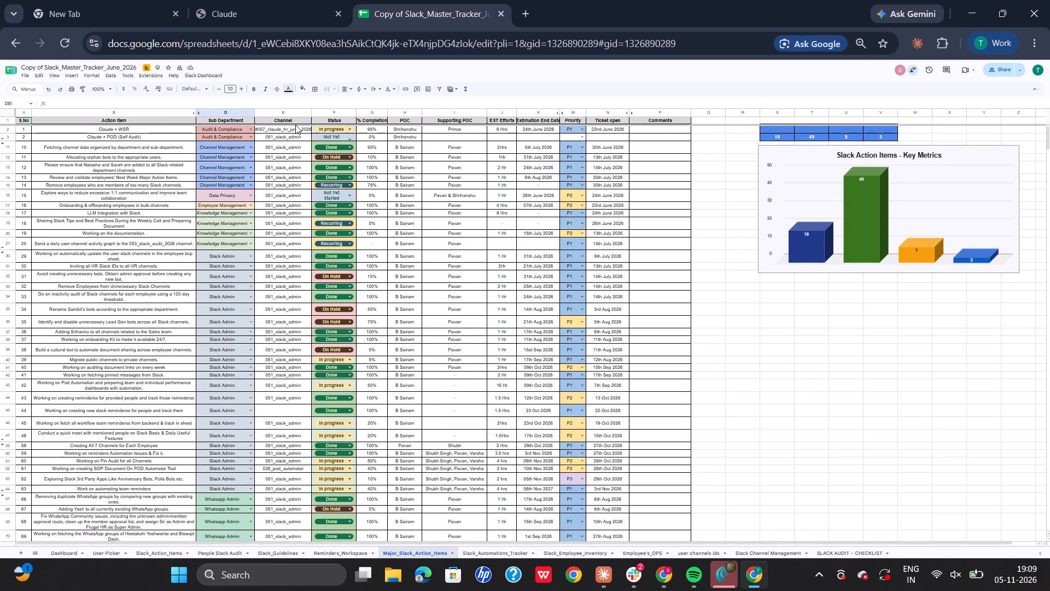
{"action": "scroll", "coordinate": [116, 136], "scroll_direction": "down", "scroll_amount": 2}
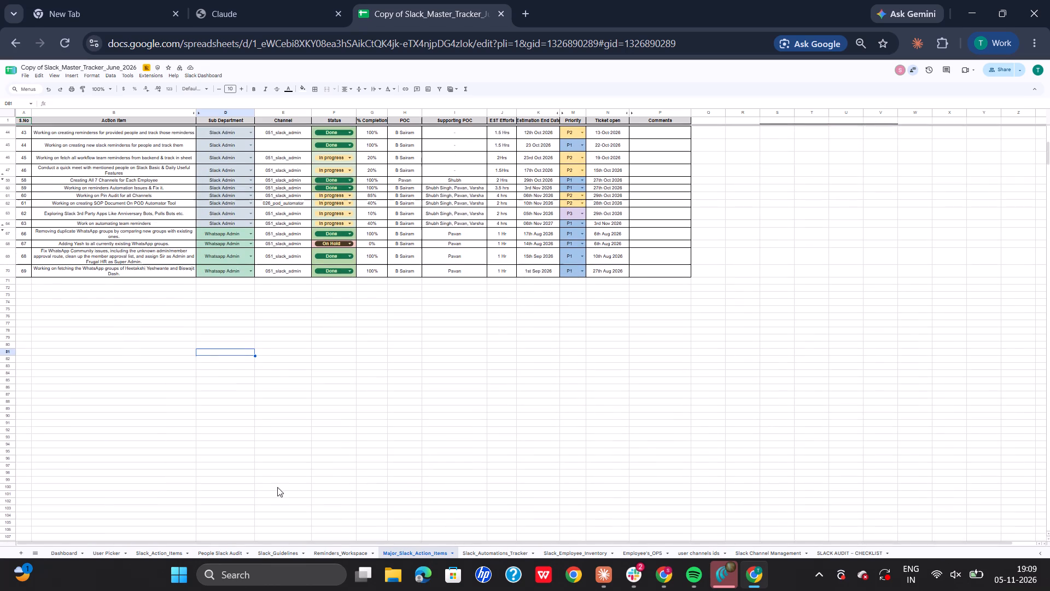
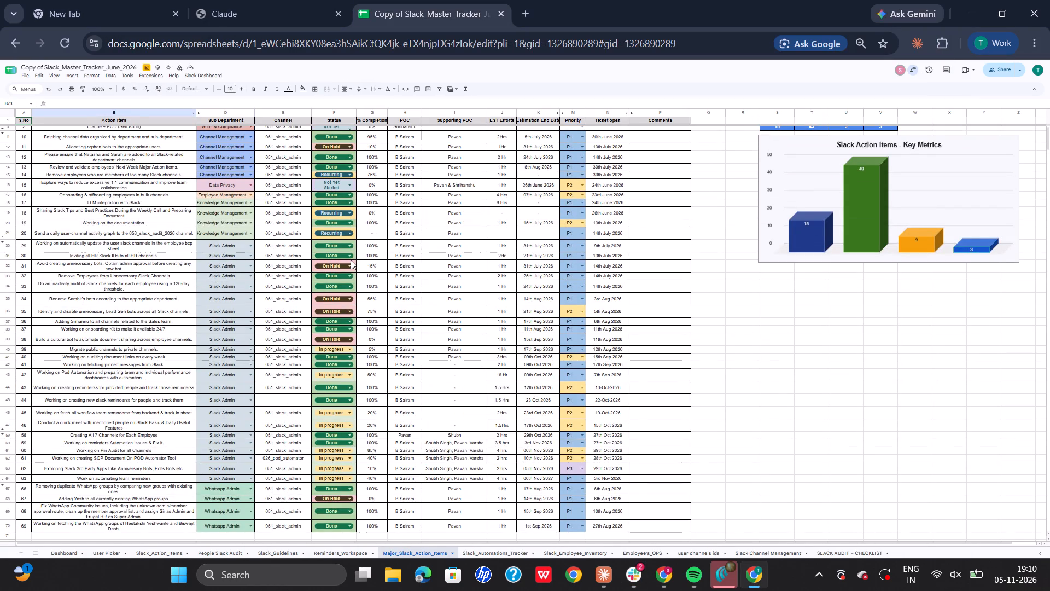
Search the sheet for the copied task "Working on Pin Audit for all Channels" and select its entire row.
{"action": "key", "text": "ctrl+f"}
{"action": "key", "text": "ctrl+v"}
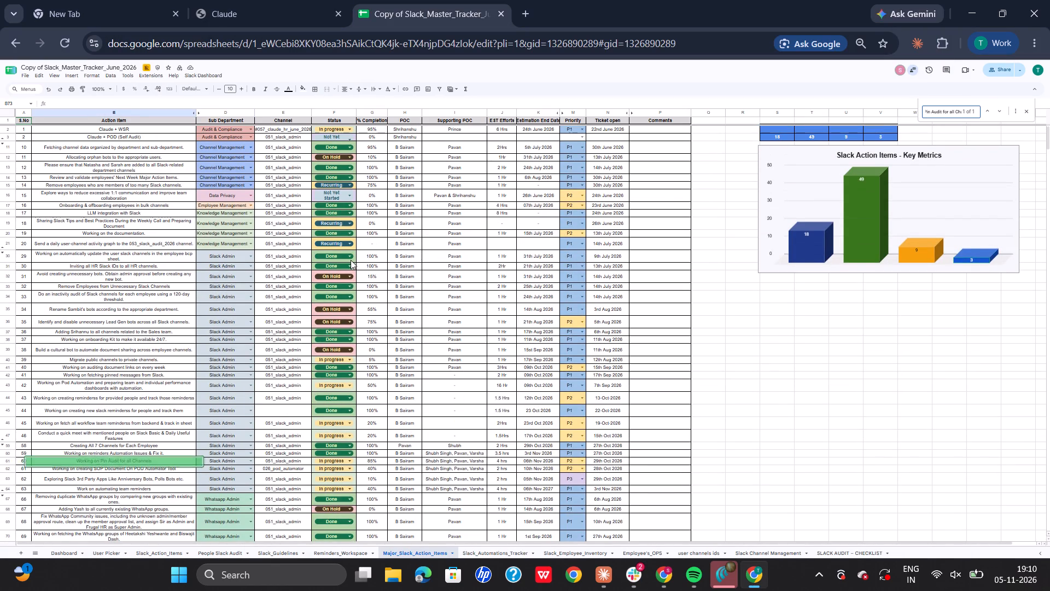
{"action": "scroll", "coordinate": [87, 459], "scroll_direction": "down", "scroll_amount": 1}
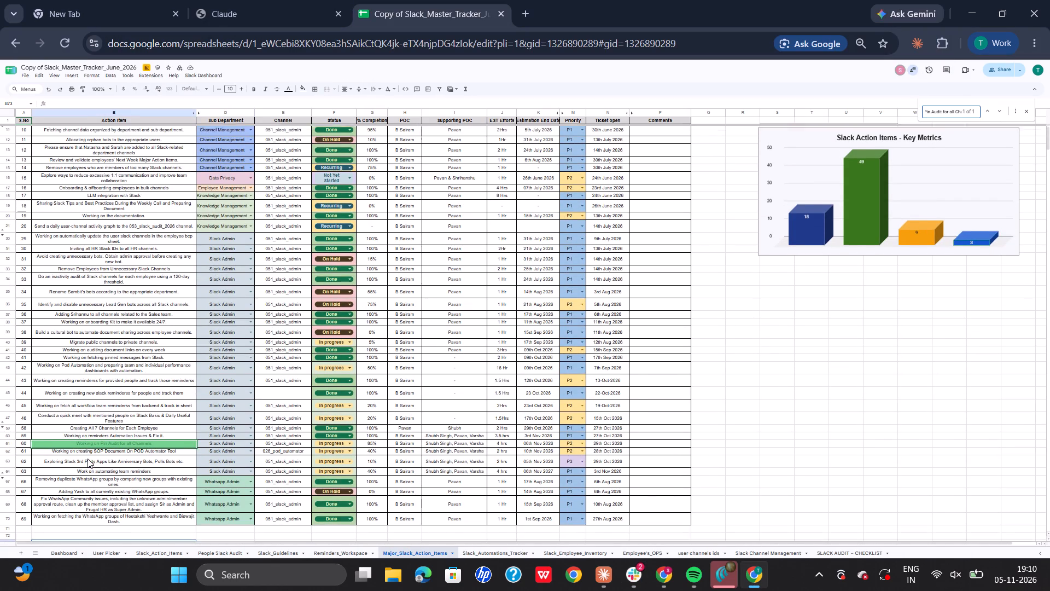
{"action": "scroll", "coordinate": [87, 459], "scroll_direction": "down", "scroll_amount": 1}
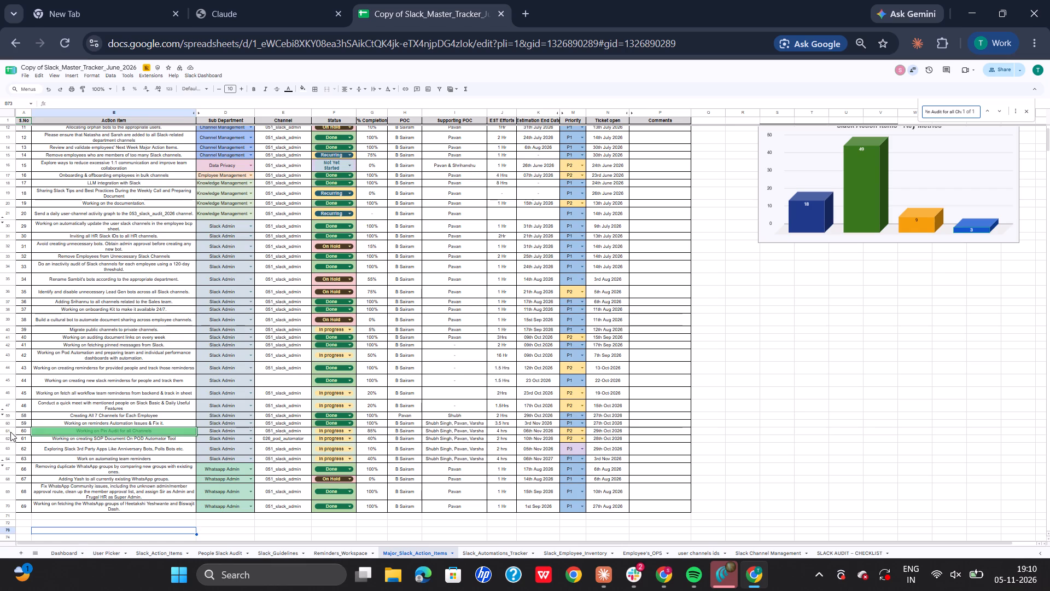
{"action": "left_click", "coordinate": [10, 432]}
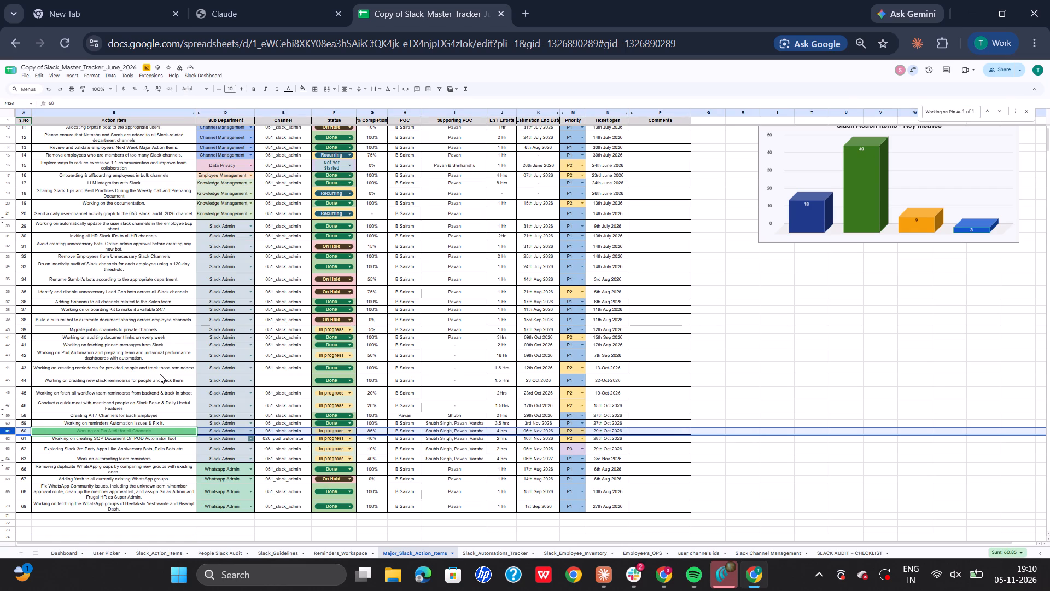
{"action": "scroll", "coordinate": [127, 368], "scroll_direction": "down", "scroll_amount": 1}
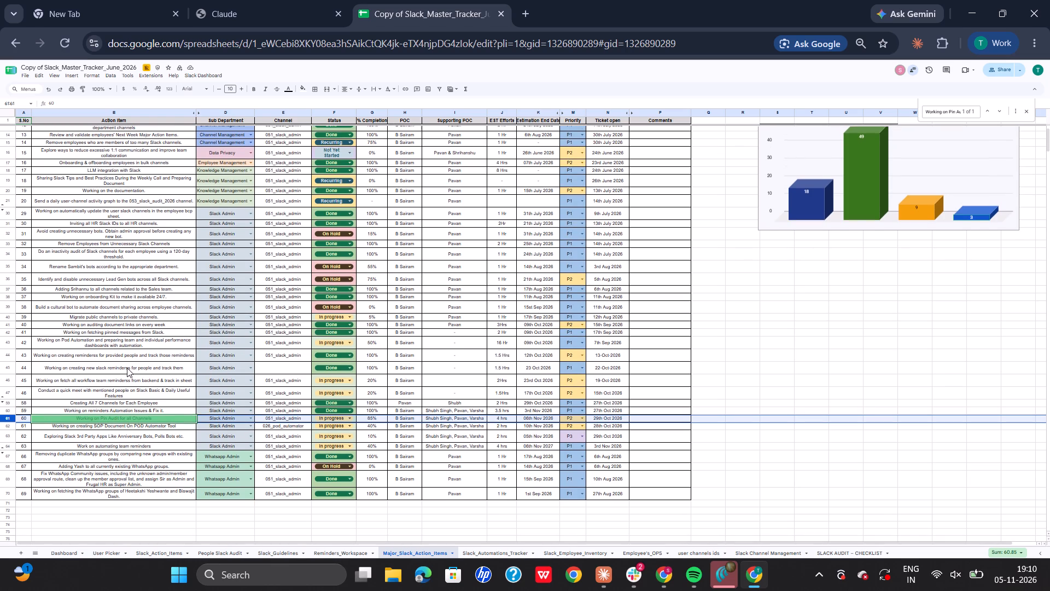
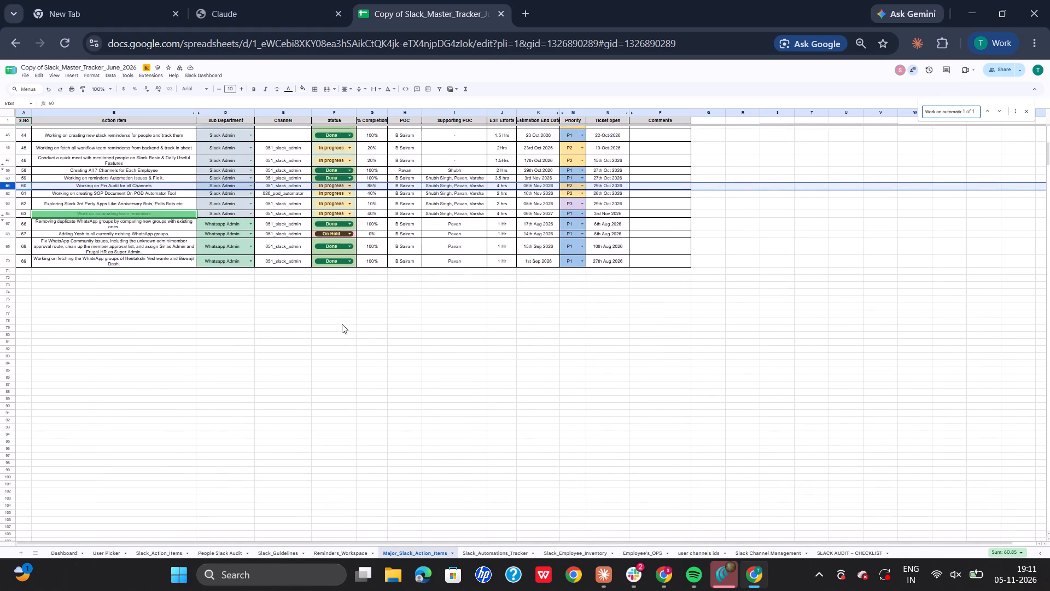
Clear the Pin Audit row selection and close the sheet search.
{"action": "scroll", "coordinate": [342, 324], "scroll_direction": "down", "scroll_amount": 1}
{"action": "scroll", "coordinate": [342, 324], "scroll_direction": "up", "scroll_amount": 2}
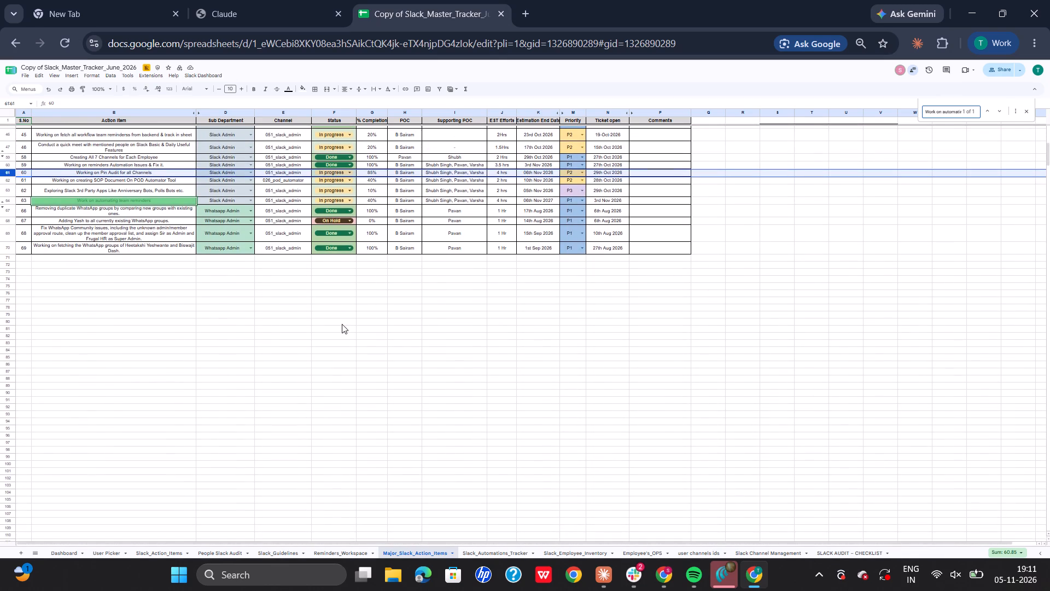
{"action": "scroll", "coordinate": [342, 324], "scroll_direction": "up", "scroll_amount": 1}
{"action": "left_click", "coordinate": [341, 449]}
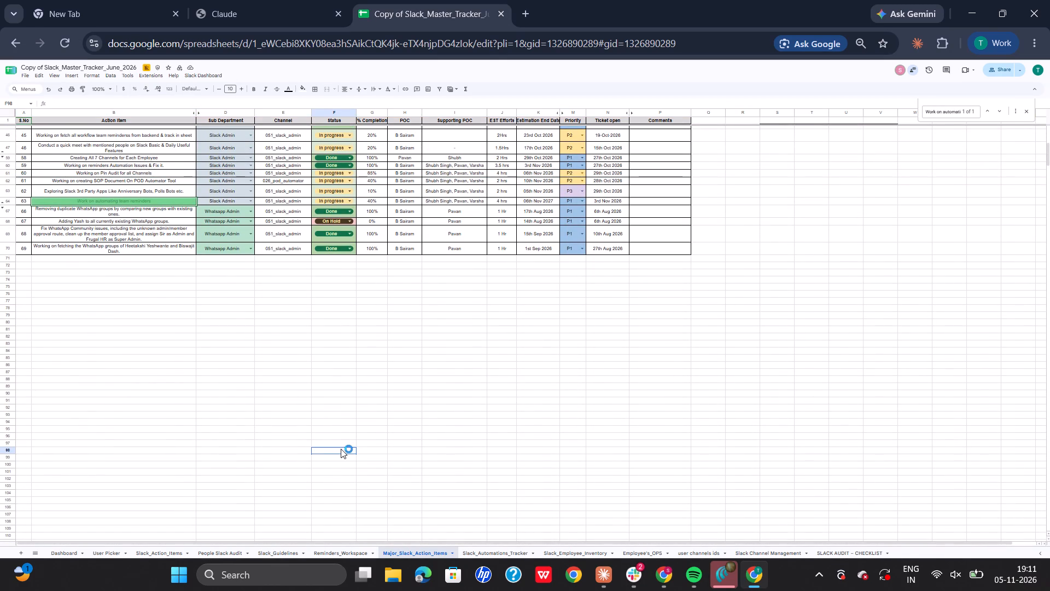
{"action": "left_click", "coordinate": [1026, 112]}
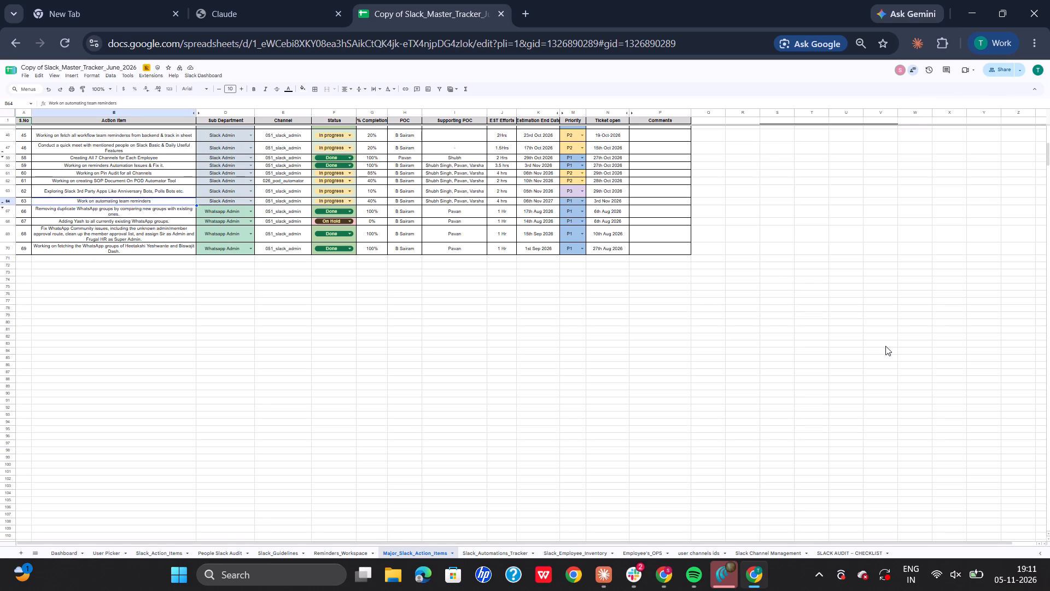
Enlarge the page to 75% and capture a screenshot of the task table's header and rows S.No 45 to 69, through the Comments column.
{"action": "key", "text": "ctrl+plus"}
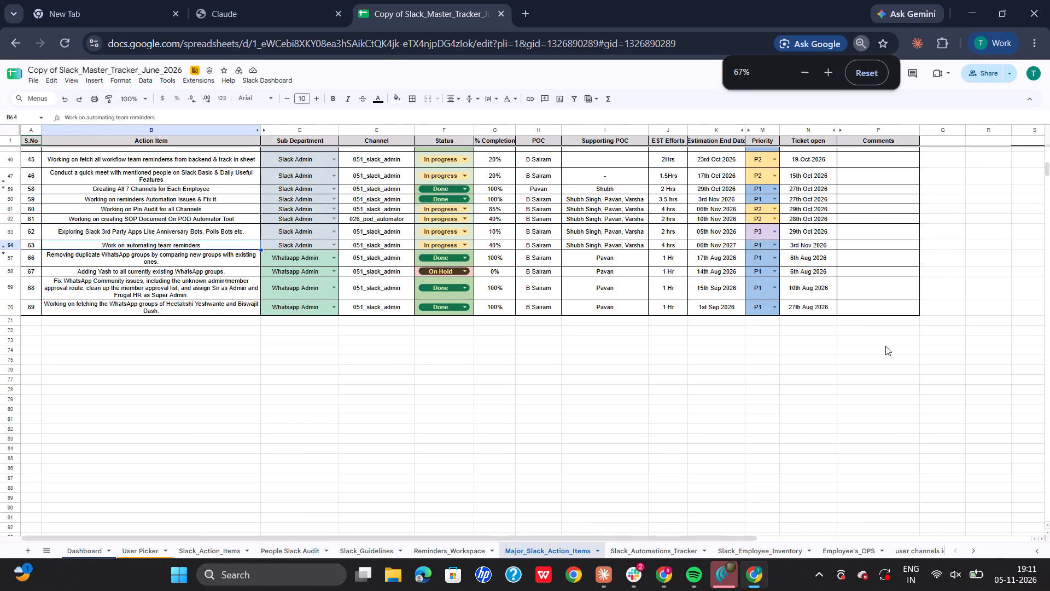
{"action": "key", "text": "ctrl+plus"}
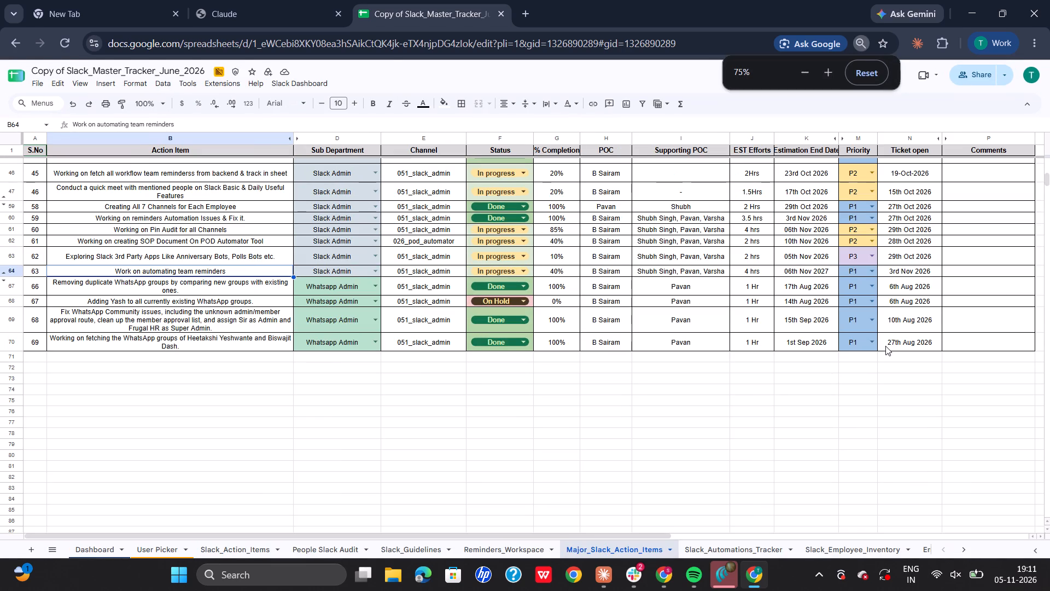
{"action": "left_click", "coordinate": [825, 499]}
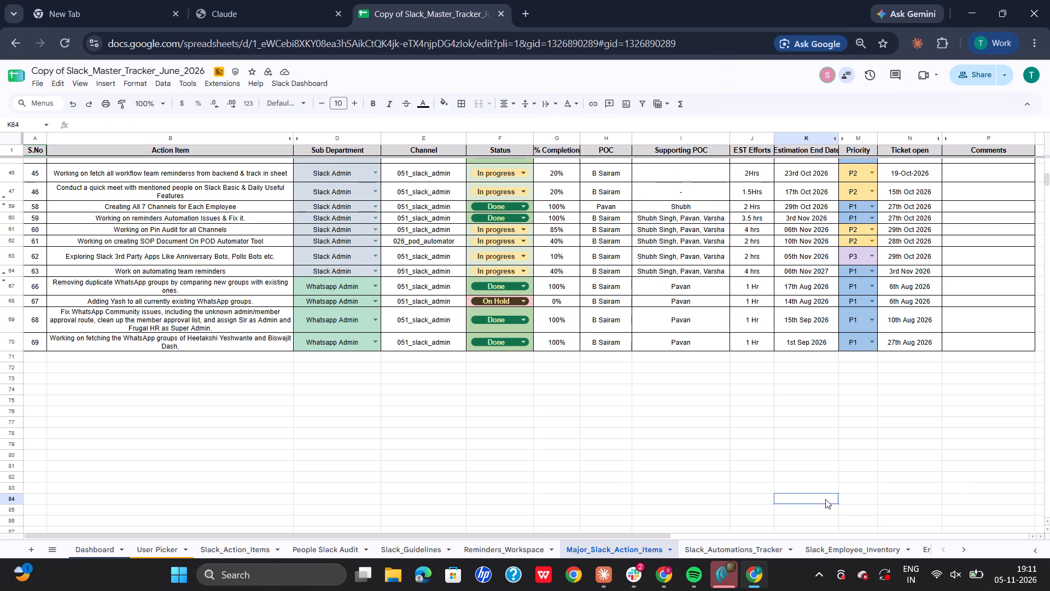
{"action": "key", "text": "Print"}
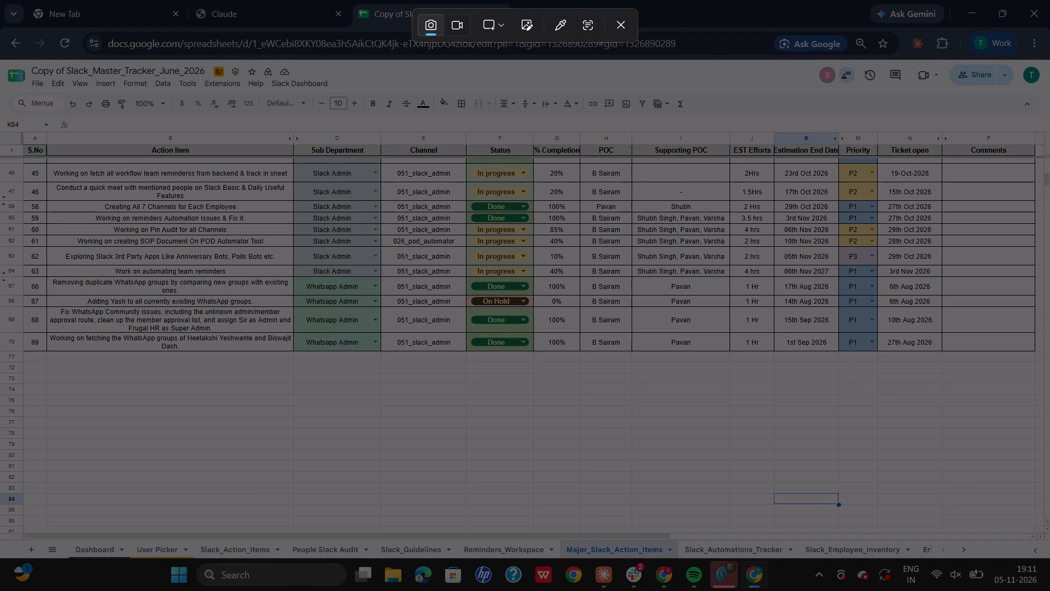
{"action": "left_click_drag", "start_coordinate": [23, 144], "coordinate": [903, 384]}
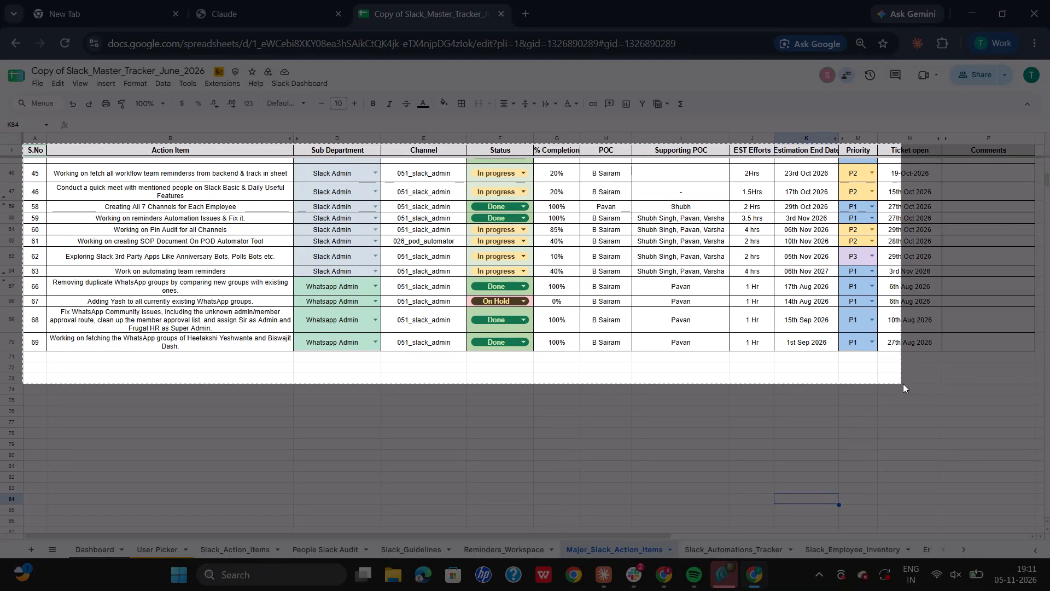
{"action": "left_click_drag", "start_coordinate": [903, 384], "coordinate": [1040, 354]}
{"action": "scroll", "coordinate": [989, 380], "scroll_direction": "right", "scroll_amount": 1}
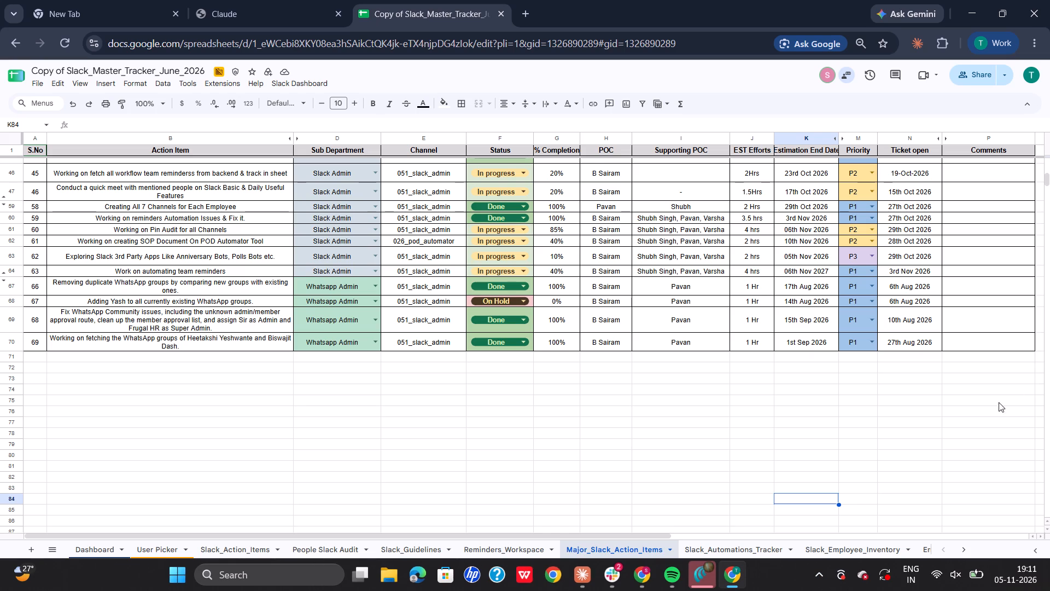
Review the task rows above S.No 45 in the action items table, from the first entries down to the end.
{"action": "scroll", "coordinate": [889, 447], "scroll_direction": "up", "scroll_amount": 12}
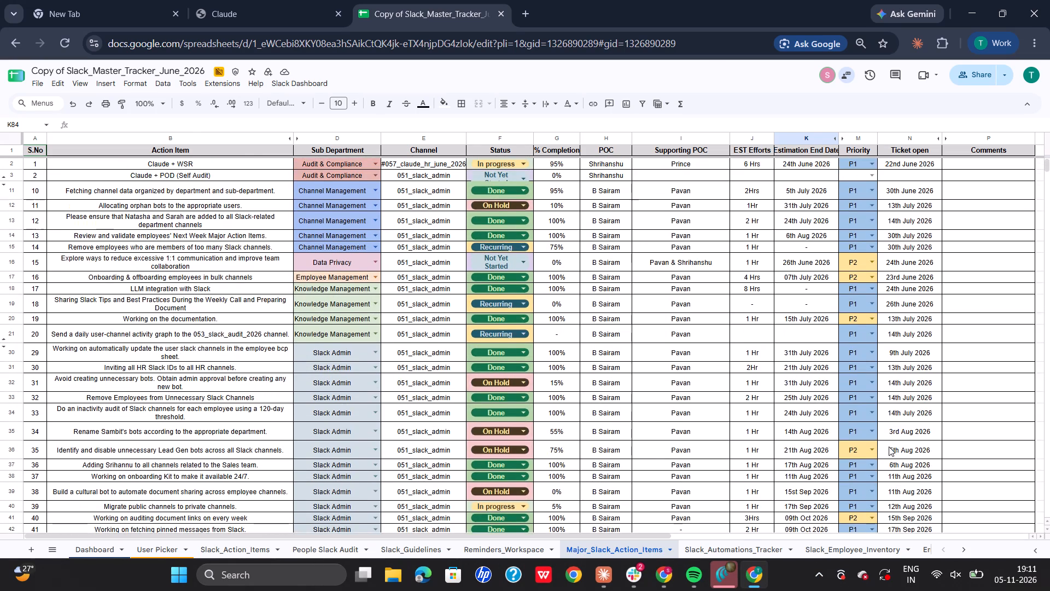
{"action": "scroll", "coordinate": [889, 447], "scroll_direction": "down", "scroll_amount": 5}
{"action": "scroll", "coordinate": [889, 447], "scroll_direction": "up", "scroll_amount": 3}
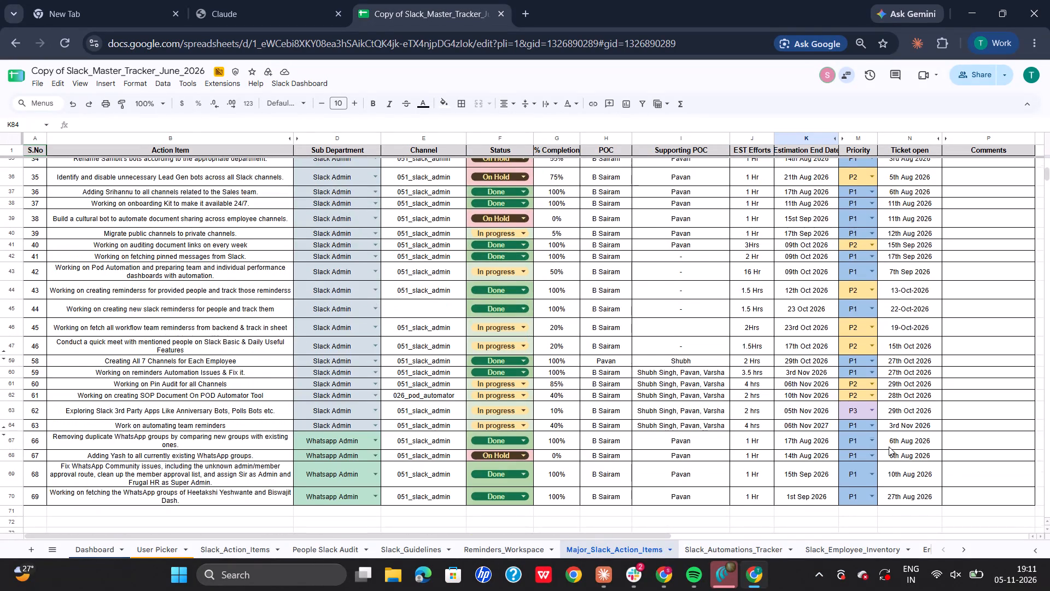
{"action": "scroll", "coordinate": [889, 447], "scroll_direction": "up", "scroll_amount": 1}
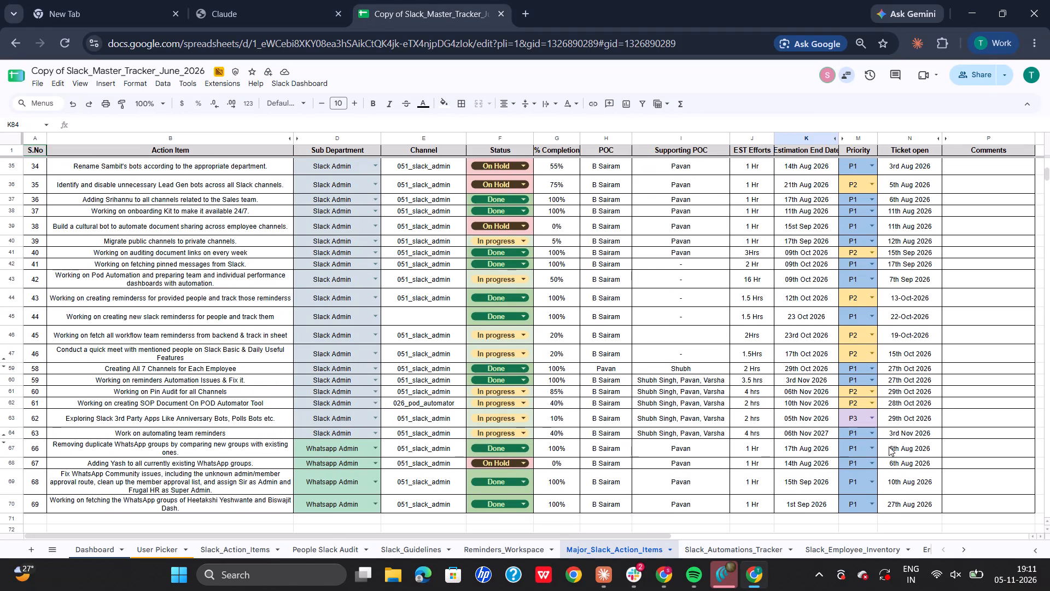
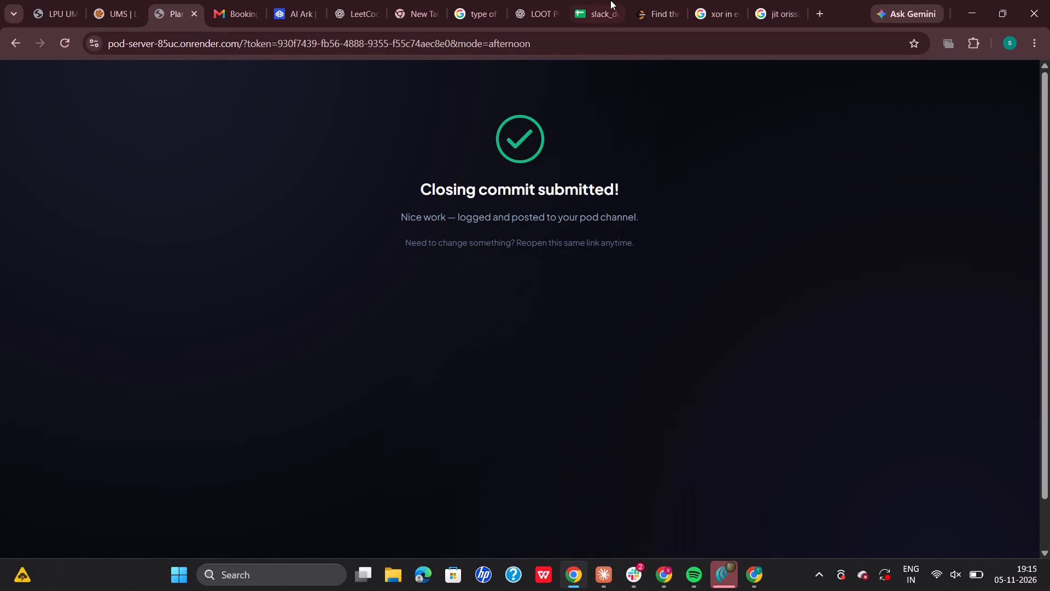
Switch to the Copy of Slack_Master_Tracker_June_2026 spreadsheet and review the action items on the Major_Slack_Action_Items sheet.
{"action": "left_click", "coordinate": [743, 580]}
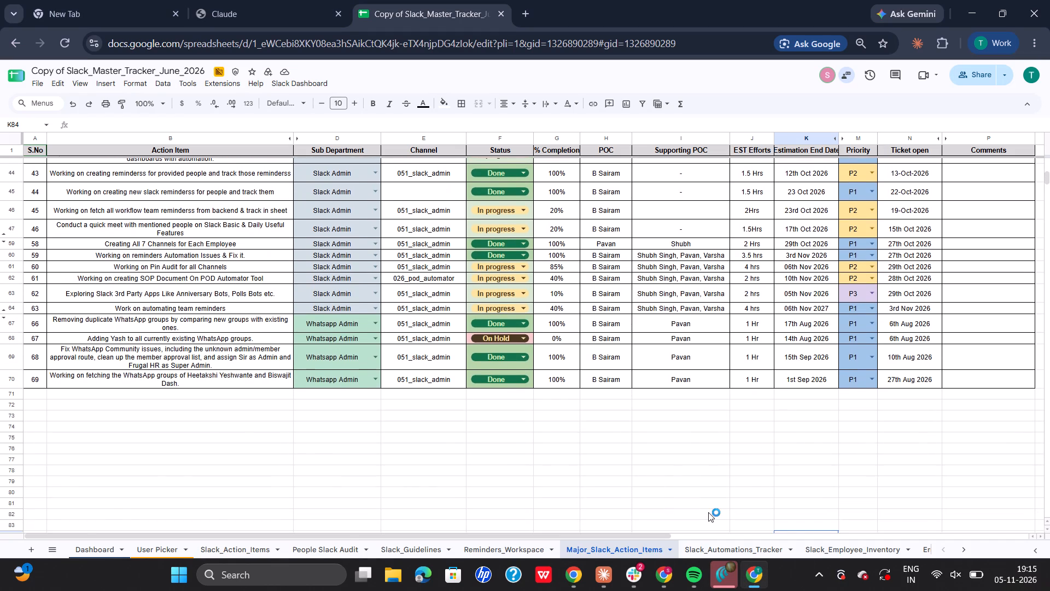
{"action": "scroll", "coordinate": [708, 512], "scroll_direction": "up", "scroll_amount": 8}
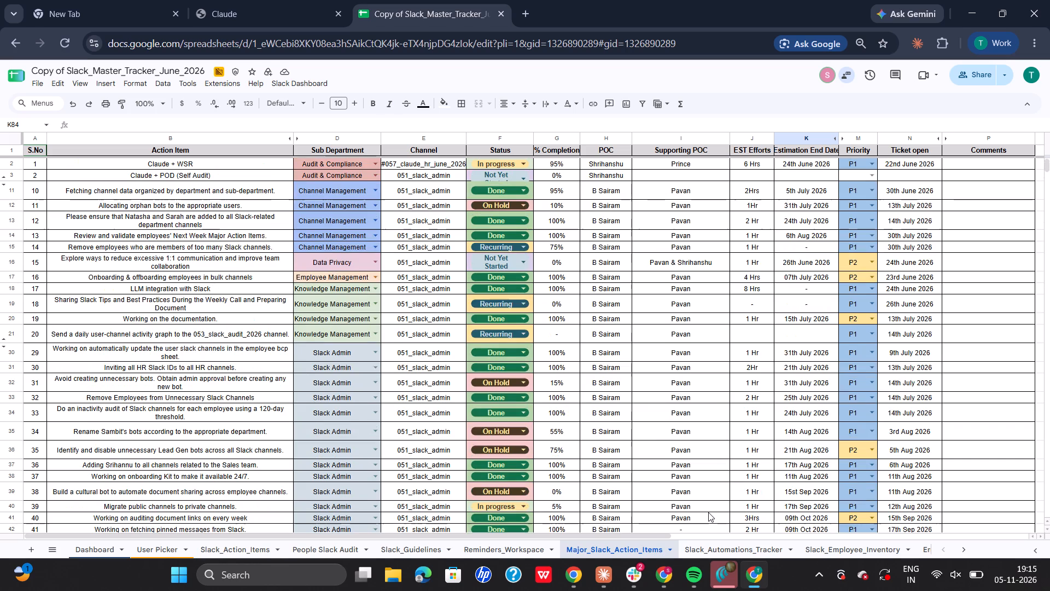
{"action": "scroll", "coordinate": [399, 302], "scroll_direction": "down", "scroll_amount": 3}
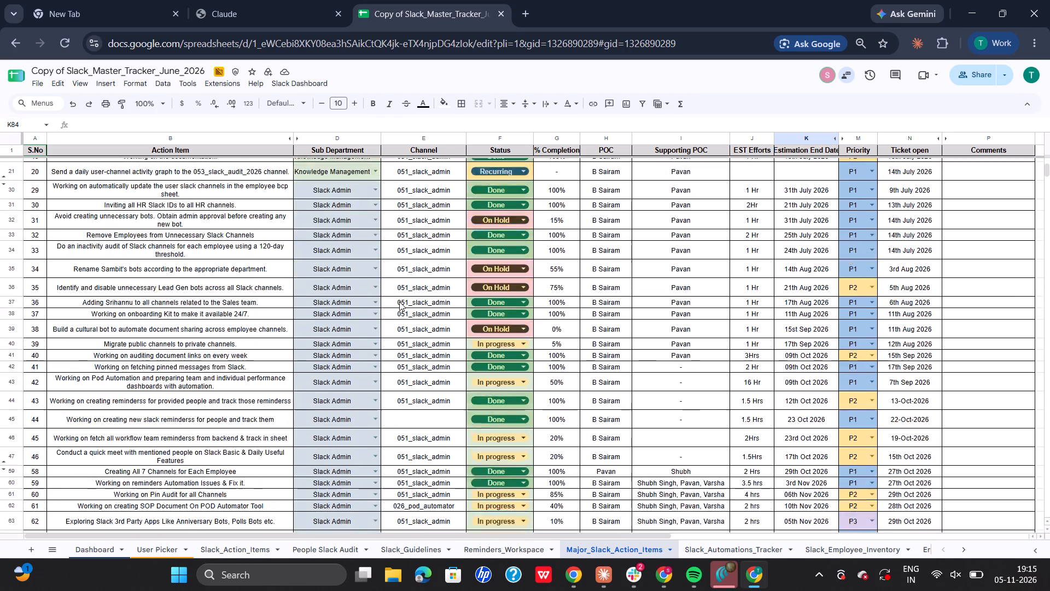
{"action": "scroll", "coordinate": [399, 302], "scroll_direction": "down", "scroll_amount": 5}
{"action": "scroll", "coordinate": [399, 302], "scroll_direction": "up", "scroll_amount": 3}
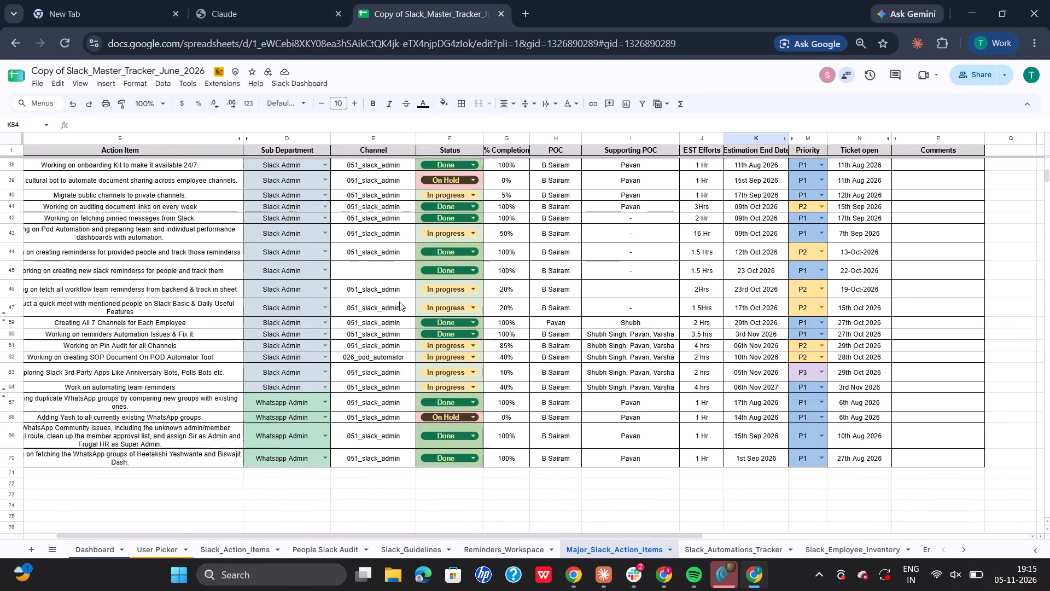
{"action": "scroll", "coordinate": [399, 302], "scroll_direction": "up", "scroll_amount": 1}
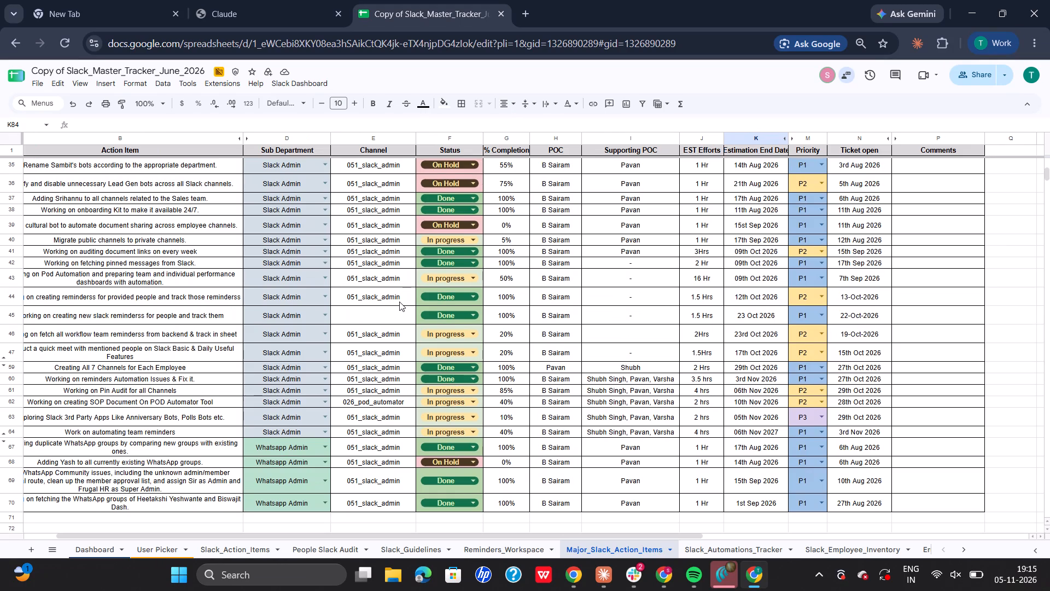
Check the available Sub Department options for the POD Automator Tool SOP document item, leaving its selection as is.
{"action": "left_click", "coordinate": [325, 402]}
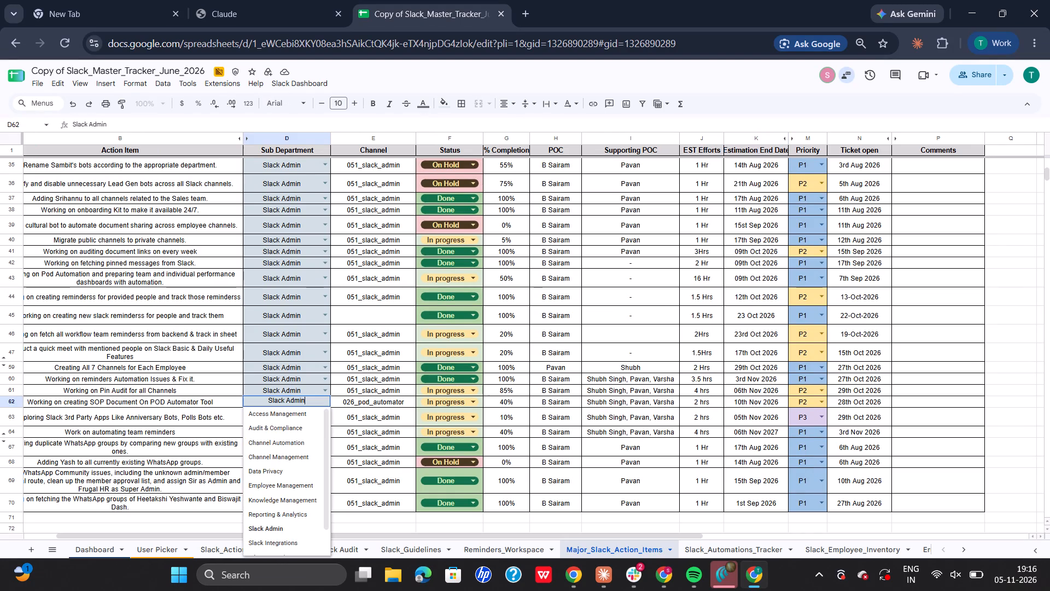
{"action": "scroll", "coordinate": [291, 490], "scroll_direction": "down", "scroll_amount": 2}
{"action": "scroll", "coordinate": [291, 490], "scroll_direction": "up", "scroll_amount": 2}
{"action": "left_click", "coordinate": [382, 459]}
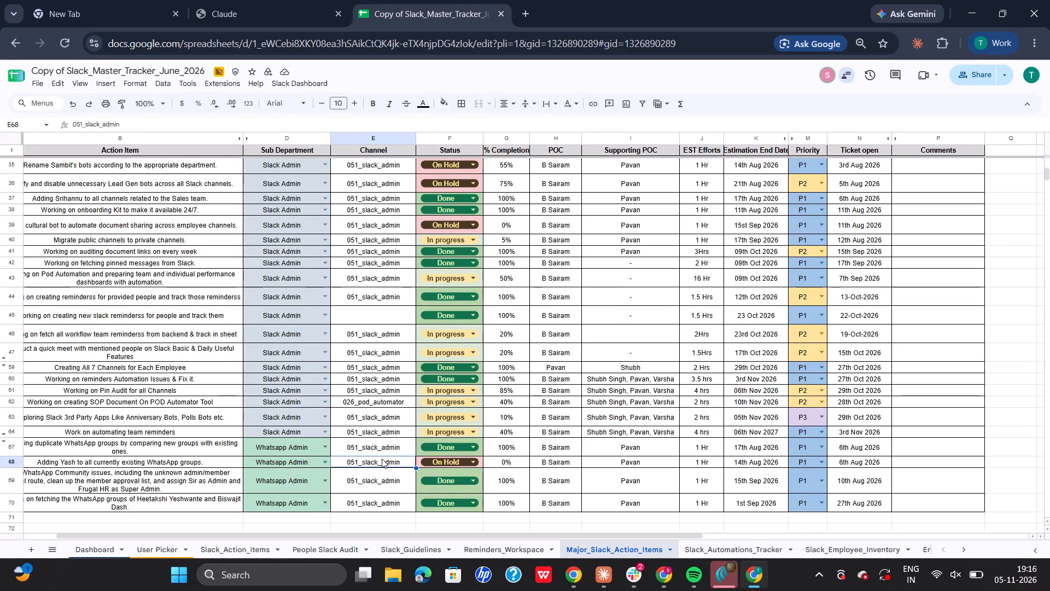
Examine the full Major_Slack_Action_Items list again, from the Audit & Compliance items down to the Whatsapp Admin items.
{"action": "scroll", "coordinate": [382, 459], "scroll_direction": "up", "scroll_amount": 3}
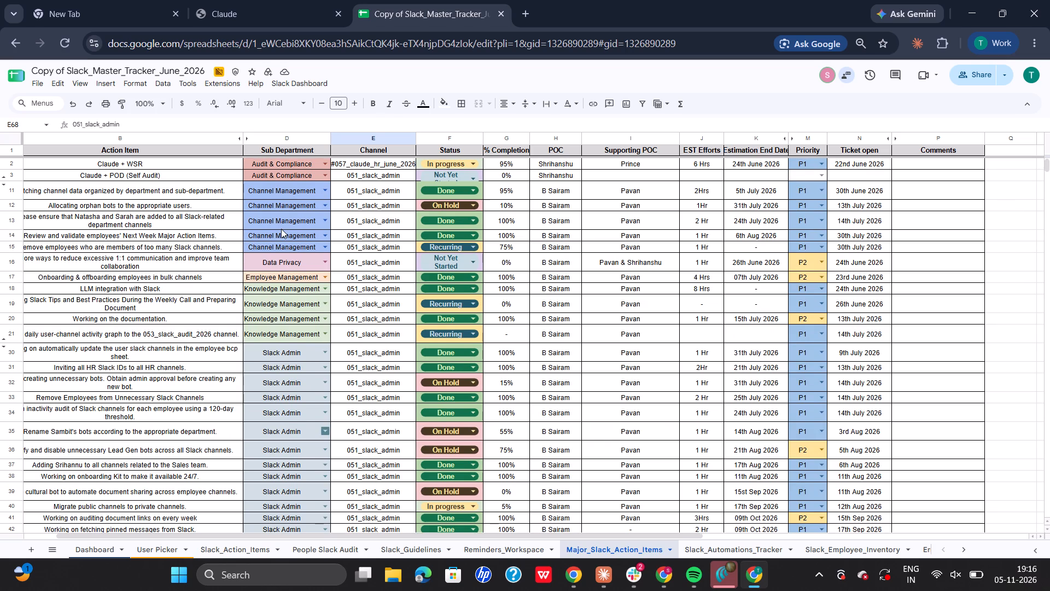
{"action": "scroll", "coordinate": [281, 229], "scroll_direction": "down", "scroll_amount": 4}
{"action": "scroll", "coordinate": [281, 229], "scroll_direction": "right", "scroll_amount": 2}
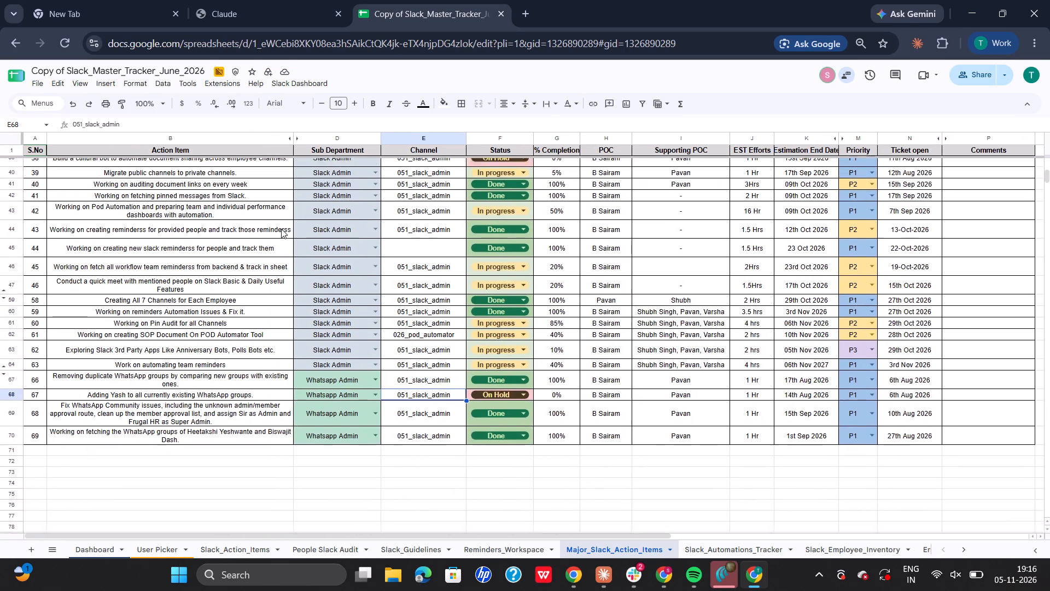
{"action": "scroll", "coordinate": [281, 229], "scroll_direction": "right", "scroll_amount": 2}
{"action": "scroll", "coordinate": [281, 229], "scroll_direction": "down", "scroll_amount": 2}
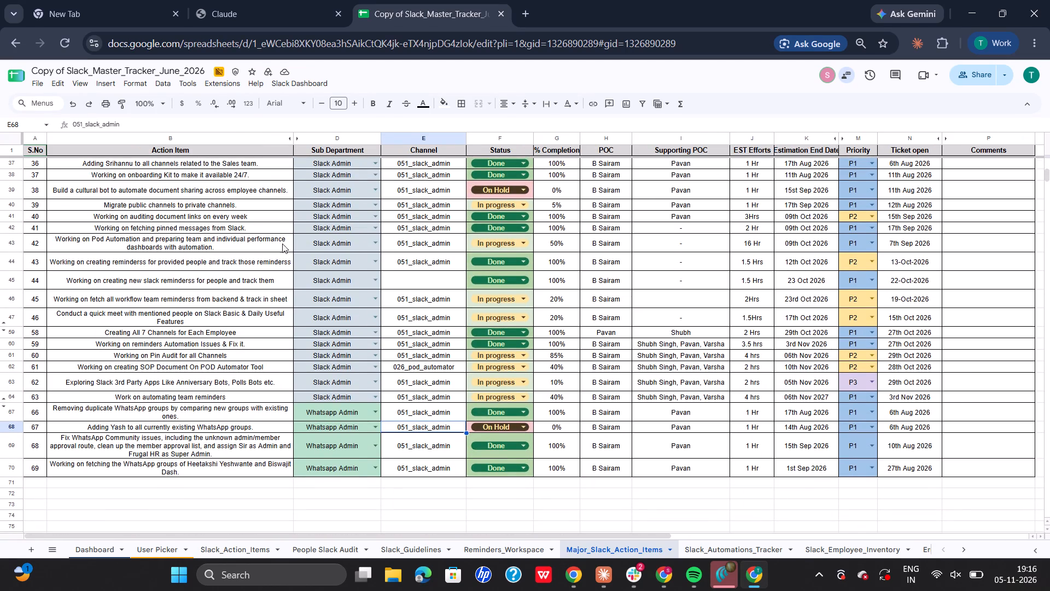